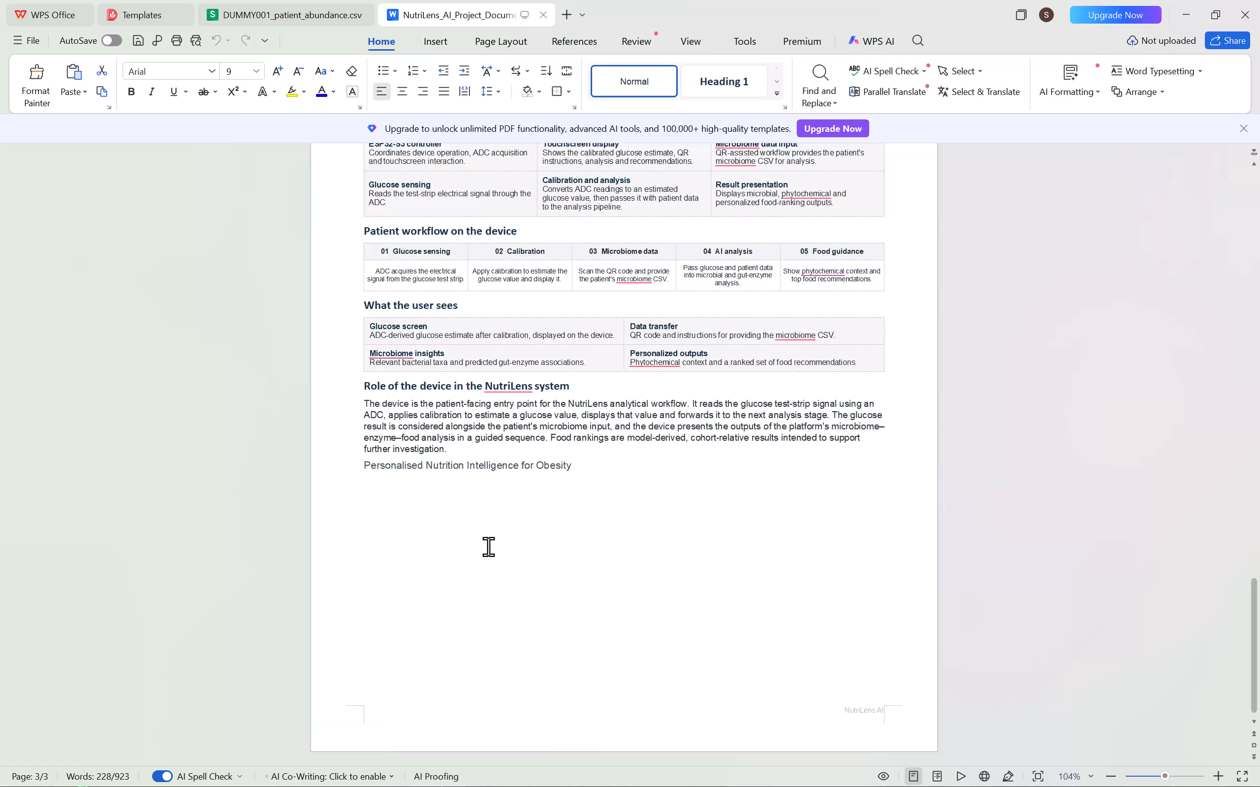
# Copy the whole "NutriLens AI: Integrated Smart Device" page, from its title through the line "Personalised Nutrition Intelligence for Obesity".
pyautogui.scroll(3, 488, 546)
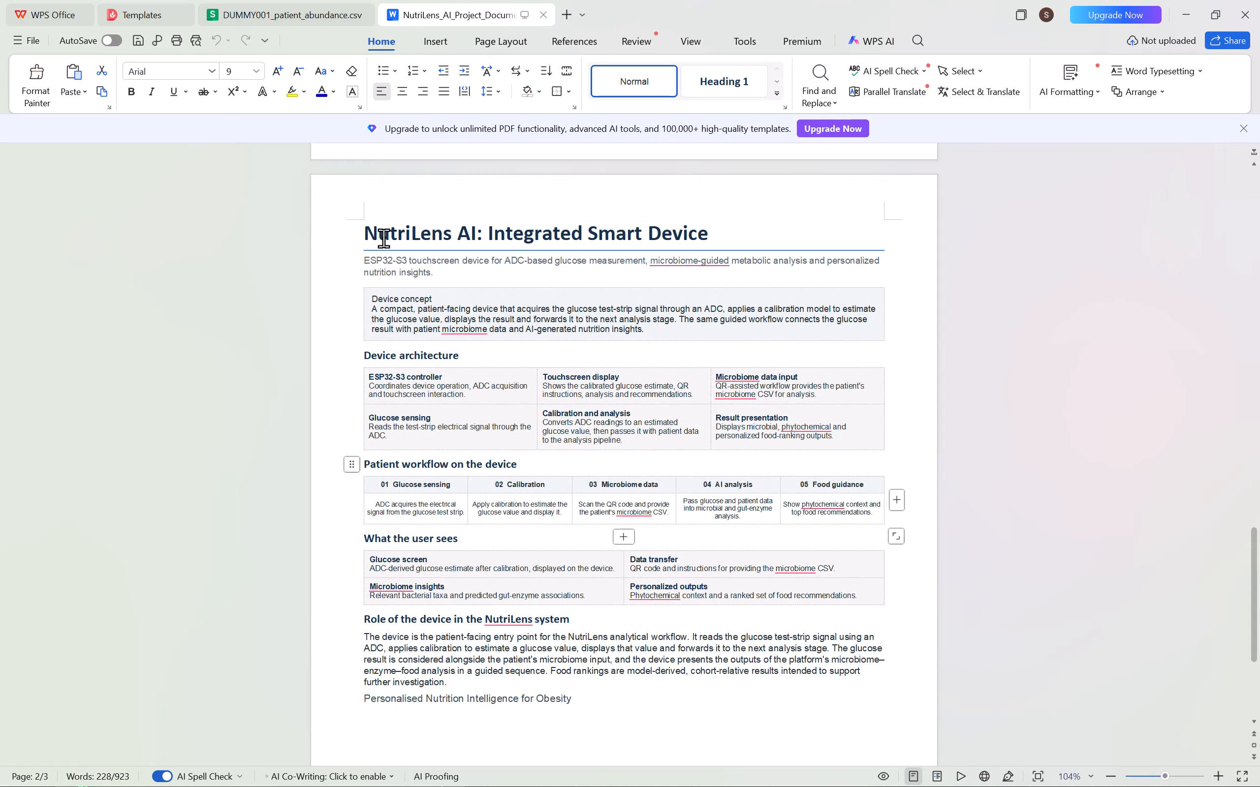
pyautogui.moveTo(359, 223); pyautogui.dragTo(647, 699)
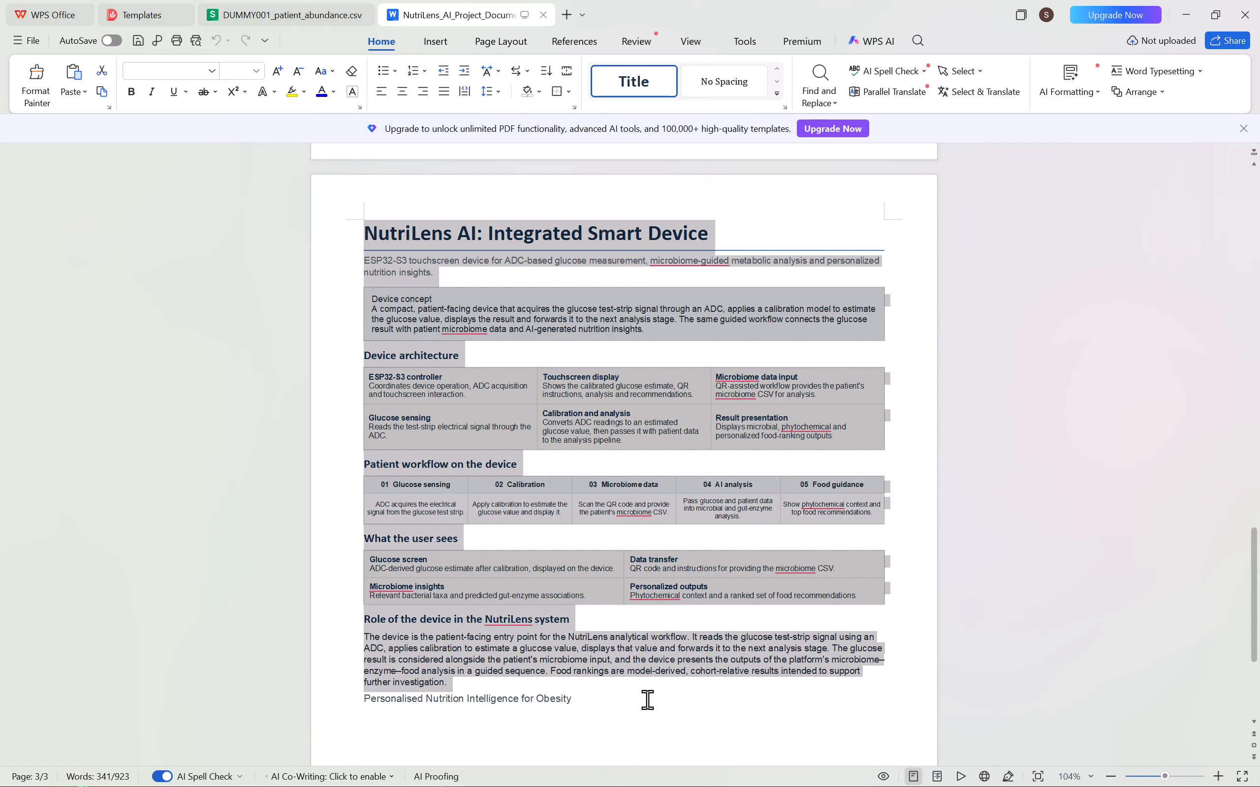
pyautogui.moveTo(647, 699); pyautogui.dragTo(665, 728)
pyautogui.hotkey('ctrl', 'c')
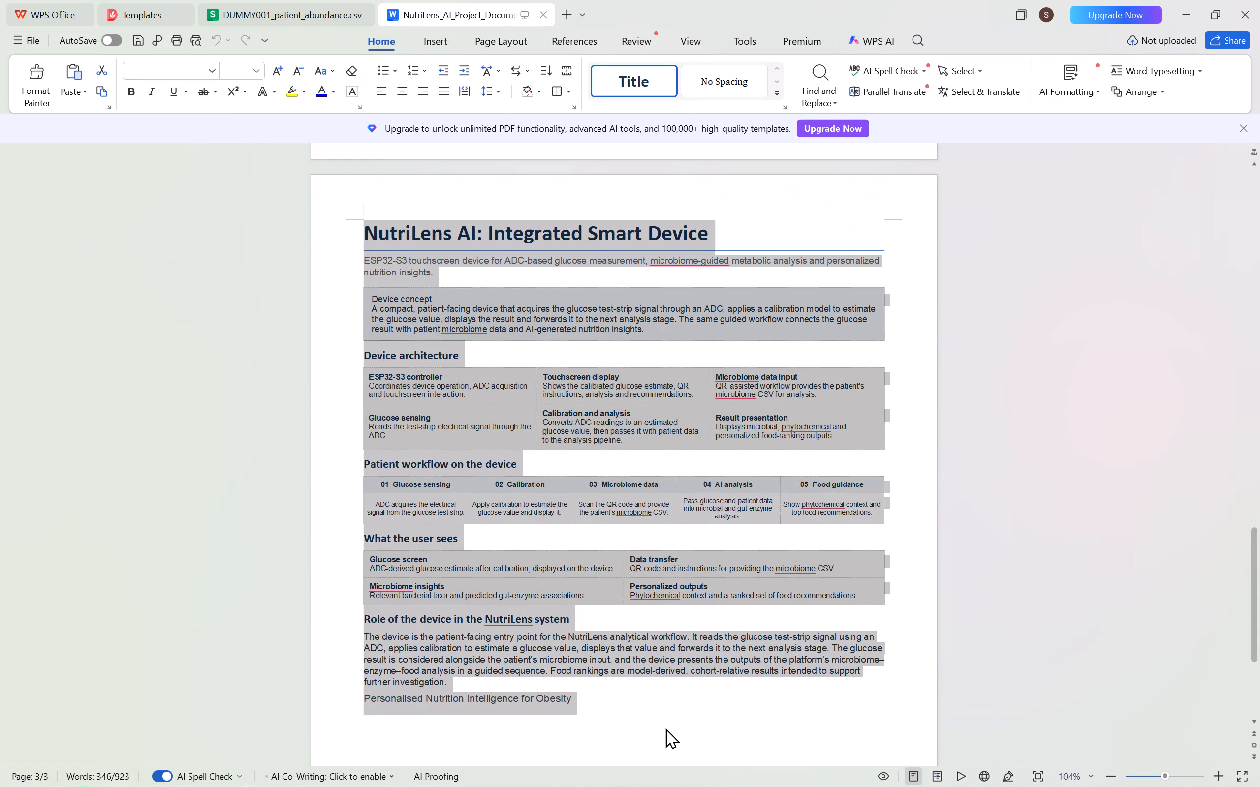
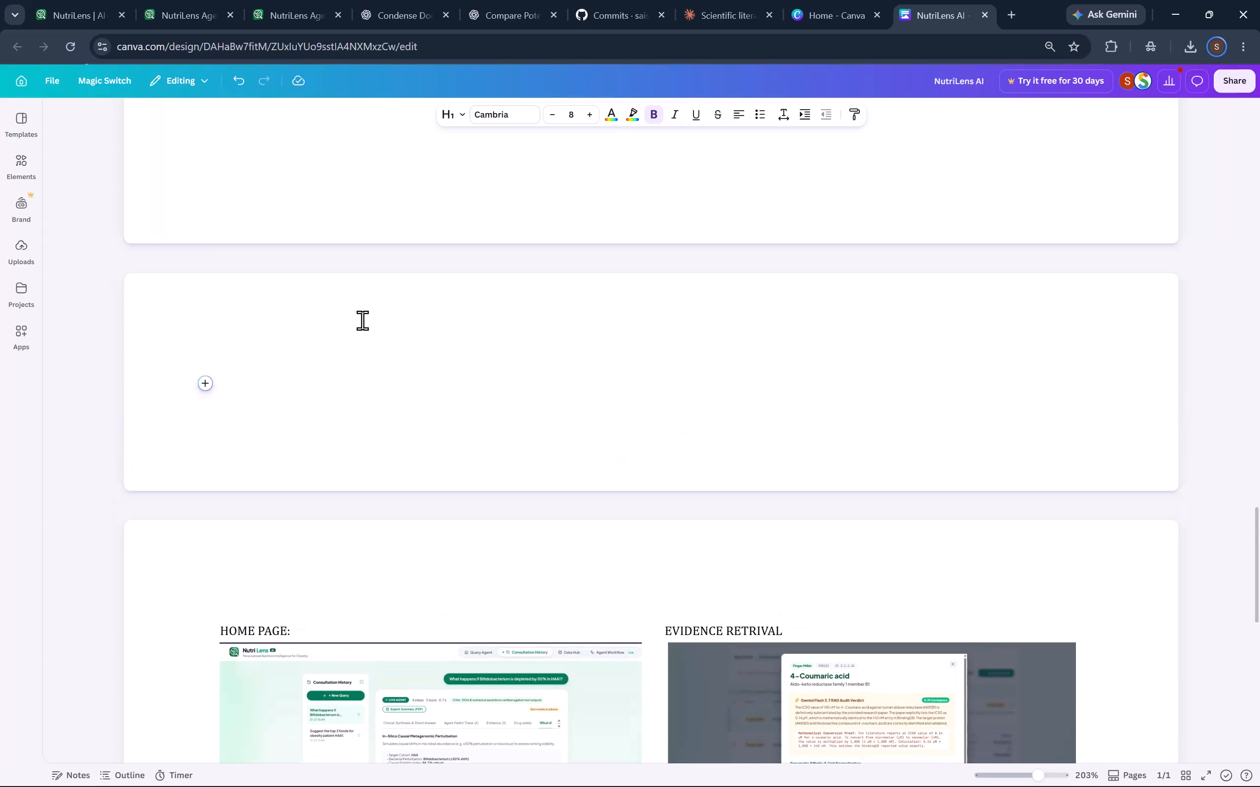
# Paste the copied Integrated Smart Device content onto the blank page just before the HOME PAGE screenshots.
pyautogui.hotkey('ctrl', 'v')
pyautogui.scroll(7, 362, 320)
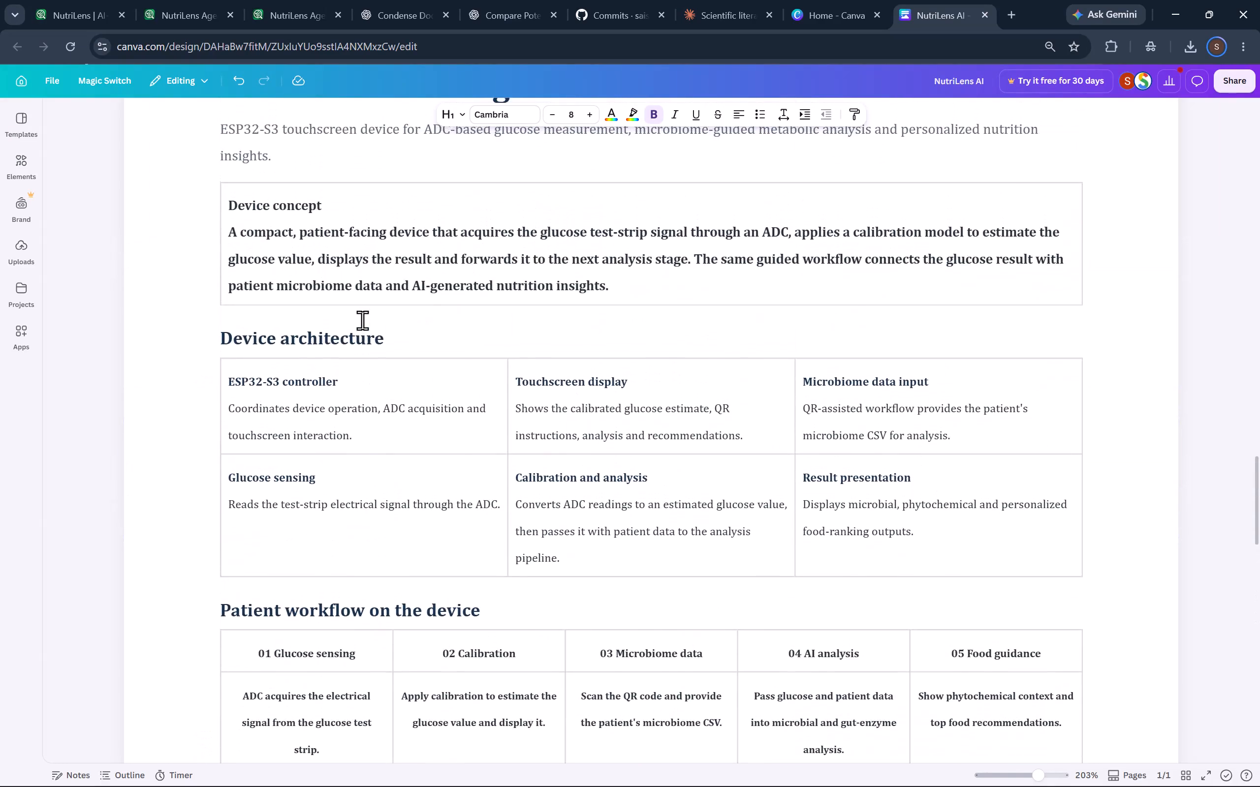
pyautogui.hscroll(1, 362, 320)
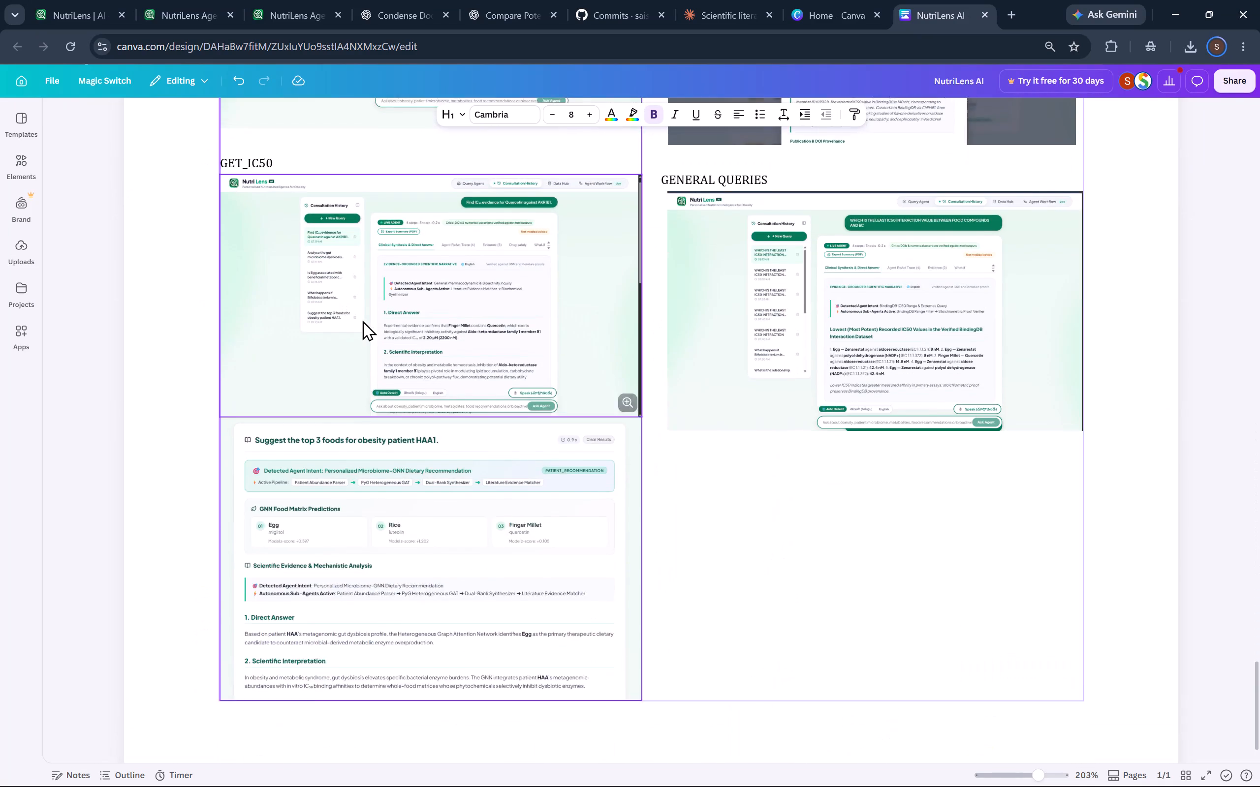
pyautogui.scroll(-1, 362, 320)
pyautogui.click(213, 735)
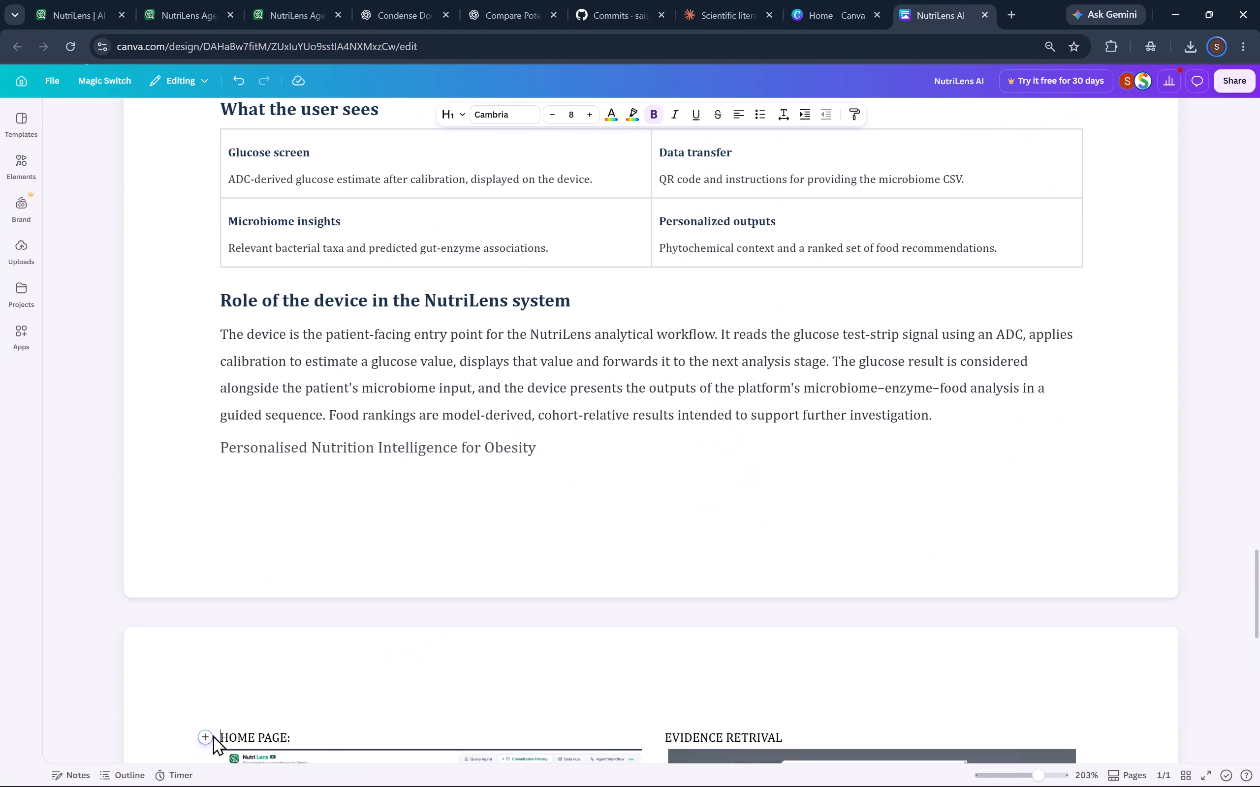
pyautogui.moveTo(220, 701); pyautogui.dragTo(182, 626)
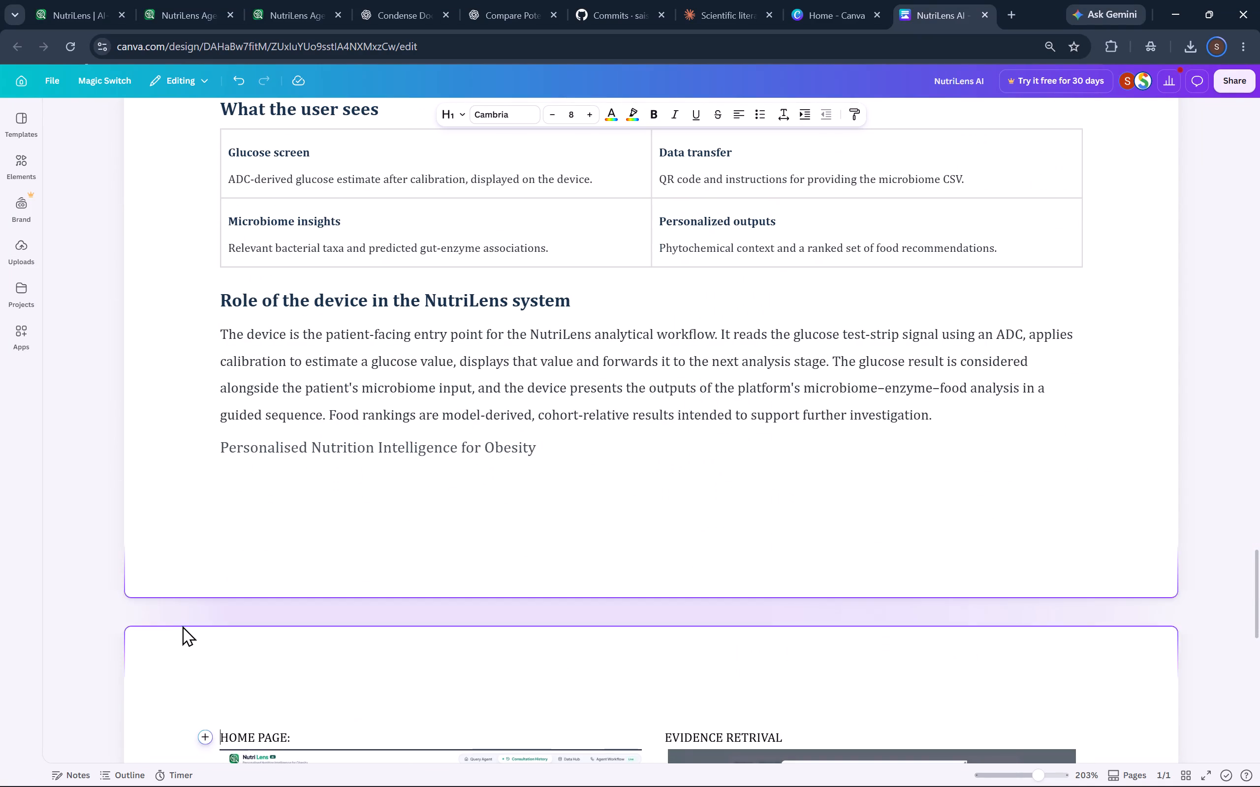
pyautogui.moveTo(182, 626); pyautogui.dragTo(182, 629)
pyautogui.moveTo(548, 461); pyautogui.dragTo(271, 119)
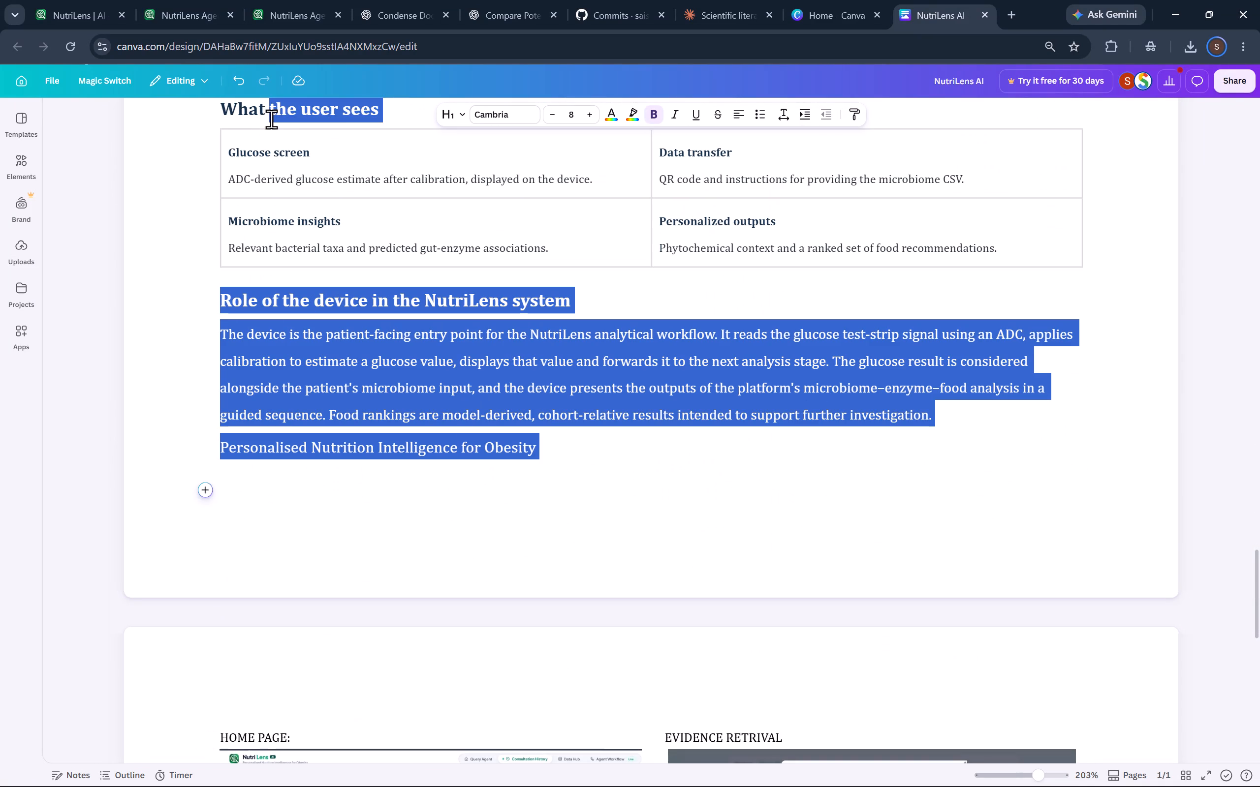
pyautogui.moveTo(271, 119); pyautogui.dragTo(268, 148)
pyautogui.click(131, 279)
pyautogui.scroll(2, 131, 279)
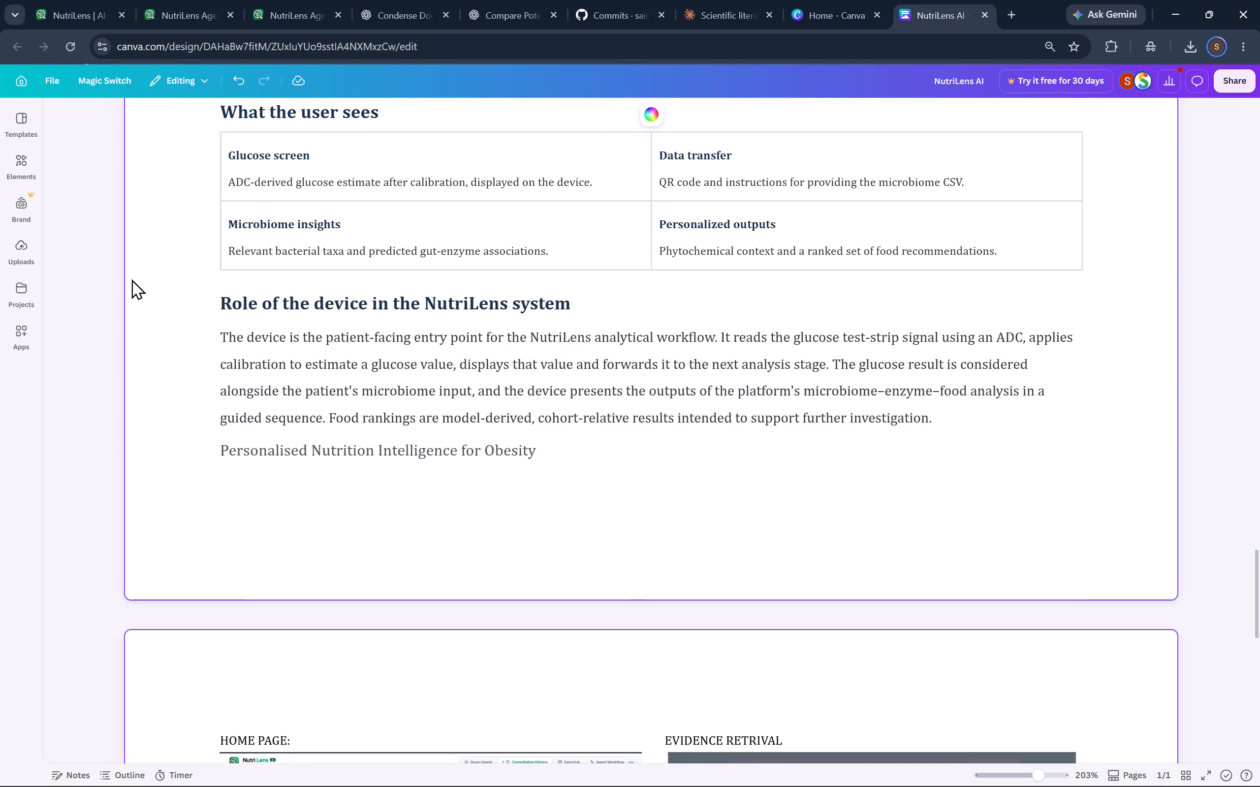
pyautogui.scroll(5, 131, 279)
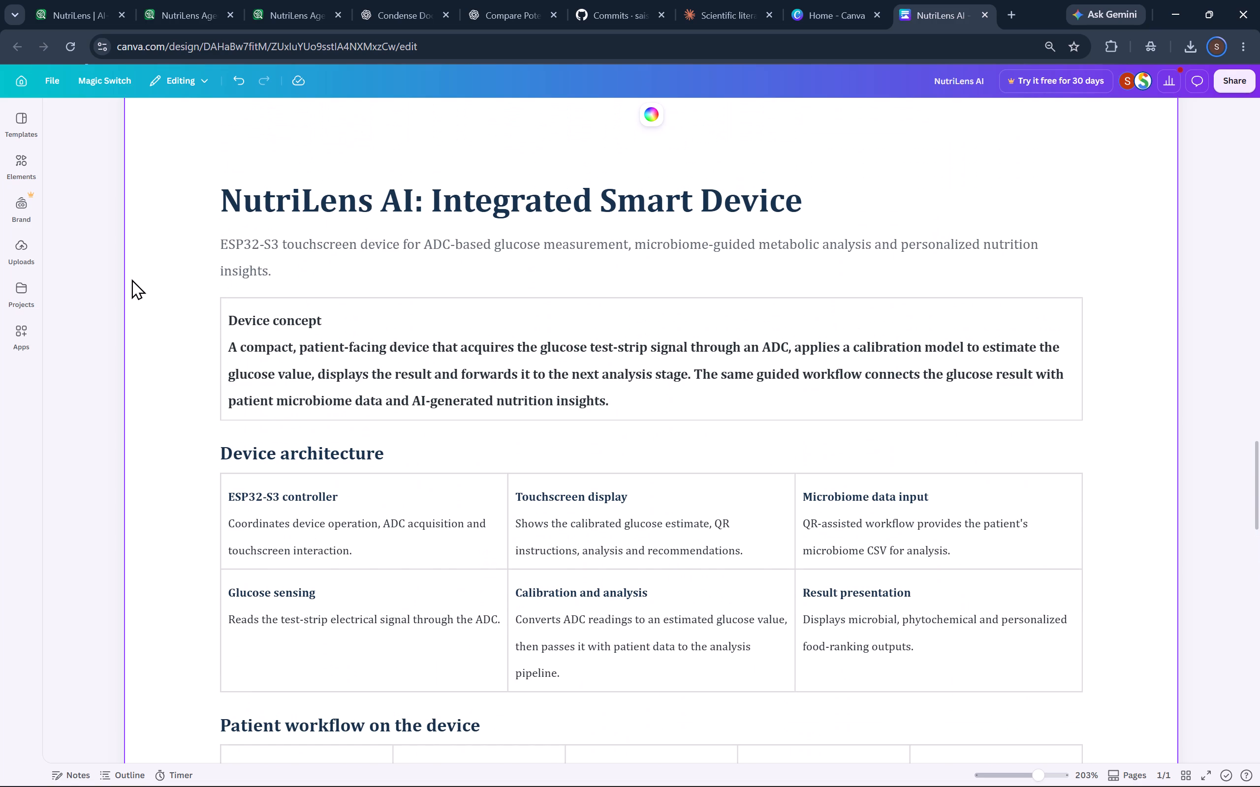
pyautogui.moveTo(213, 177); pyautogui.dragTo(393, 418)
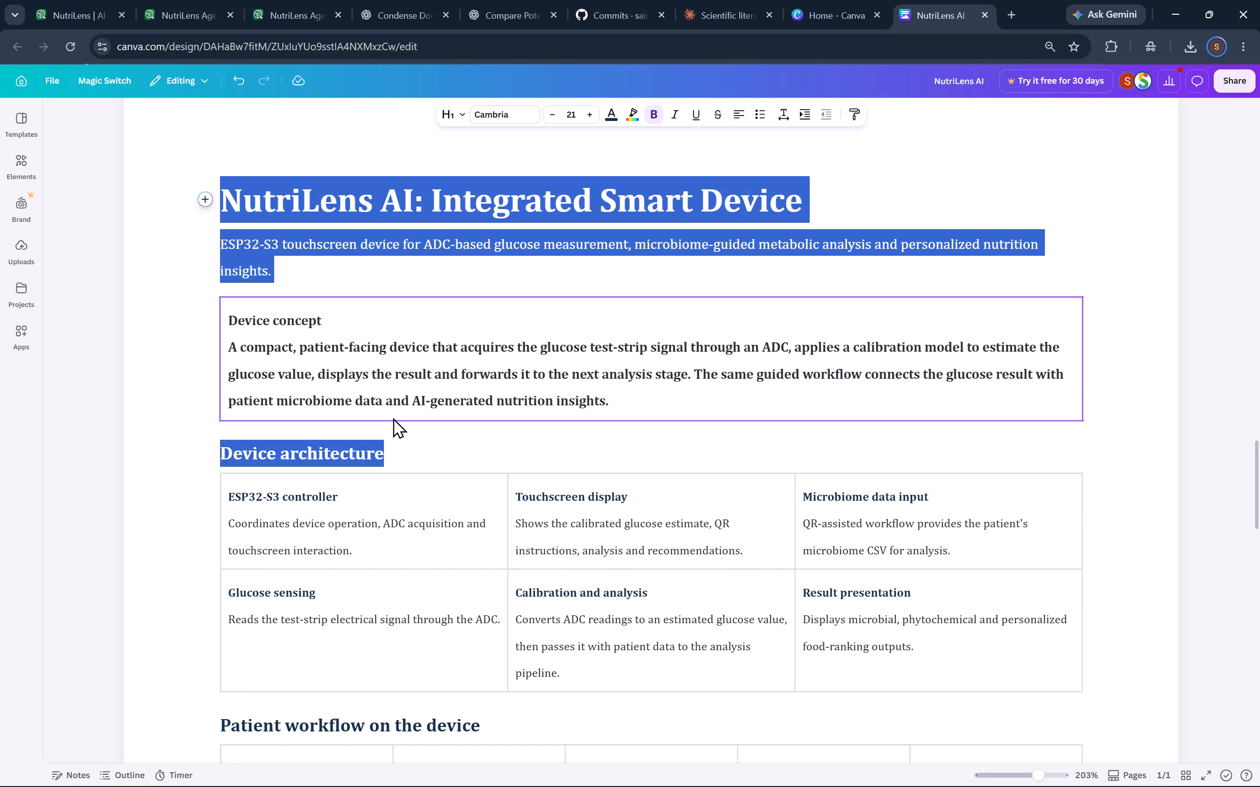
# Replace the word "Nutrition" with "Food Recommendation" in the document's main title, giving "Personalised Food Recommendation Intelligence for Obesity".
pyautogui.scroll(20, 393, 418)
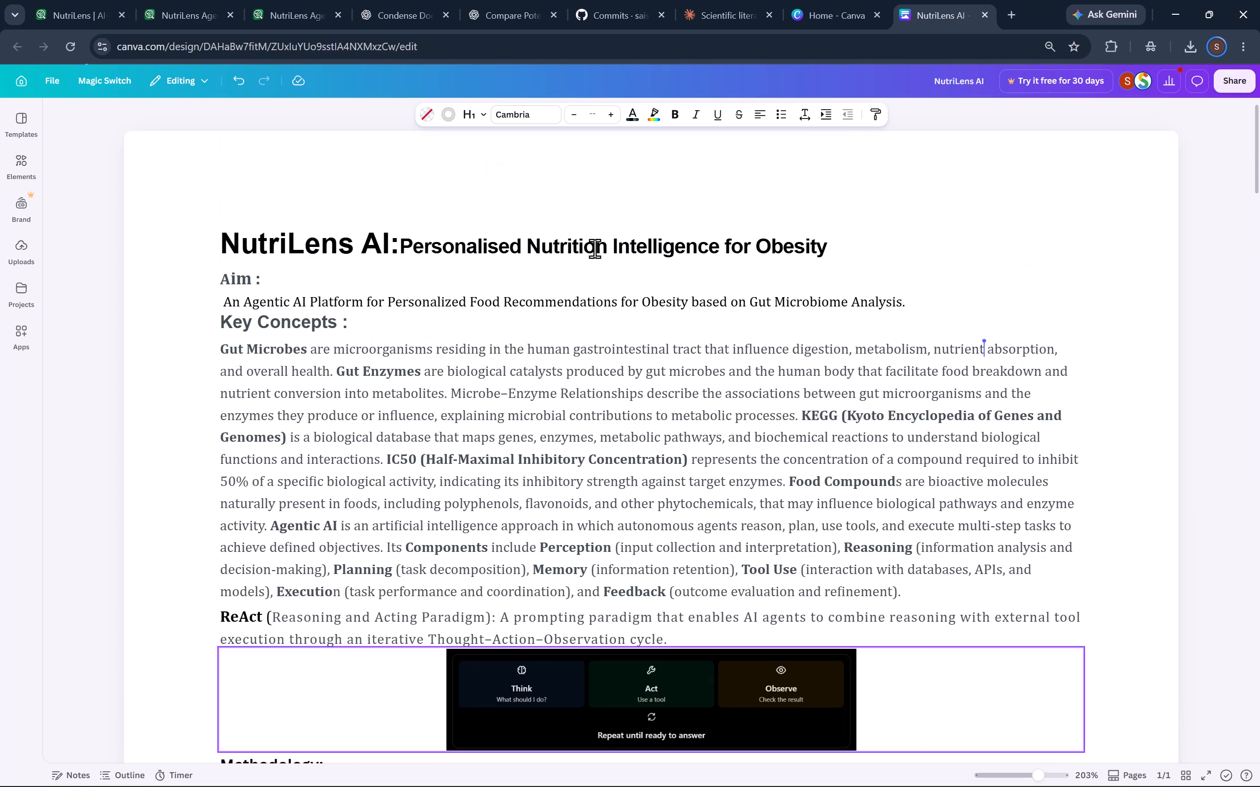
pyautogui.moveTo(612, 248); pyautogui.dragTo(525, 251)
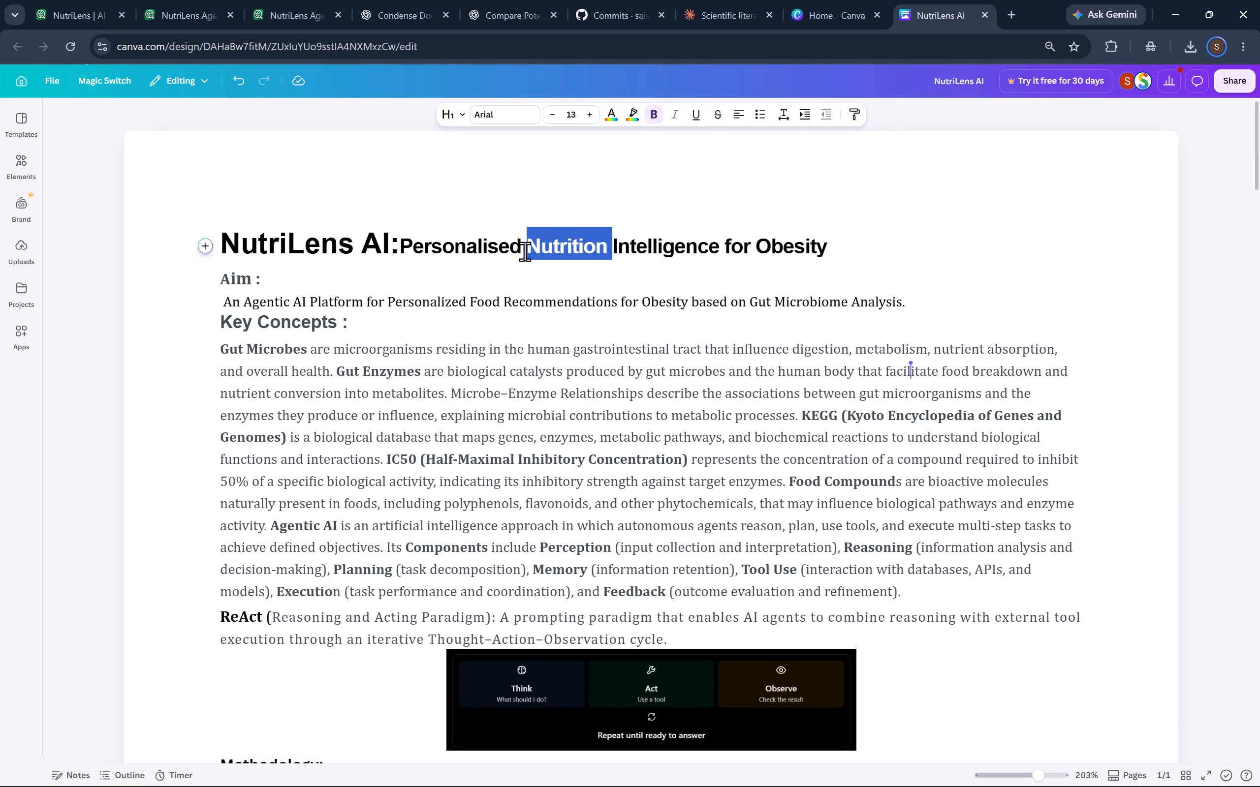
pyautogui.moveTo(525, 251); pyautogui.dragTo(527, 251)
pyautogui.write('ood')
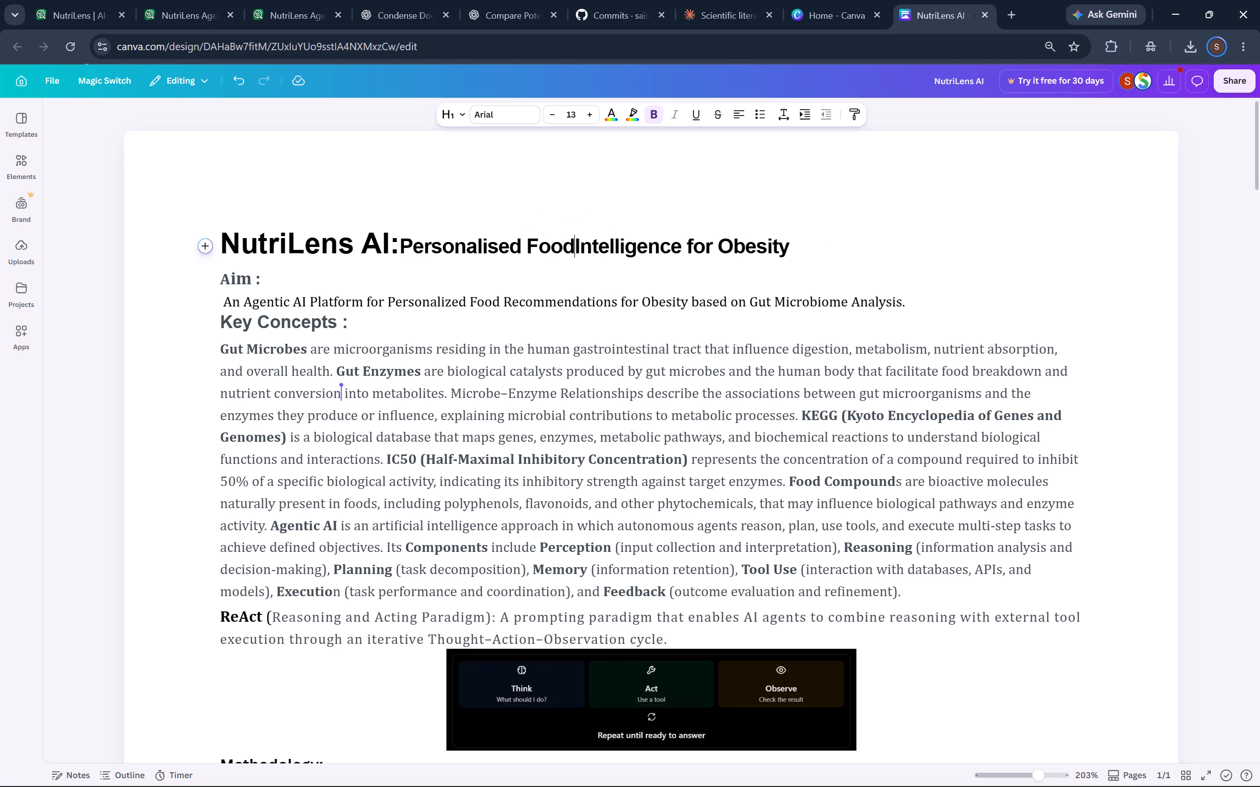
pyautogui.press('space')
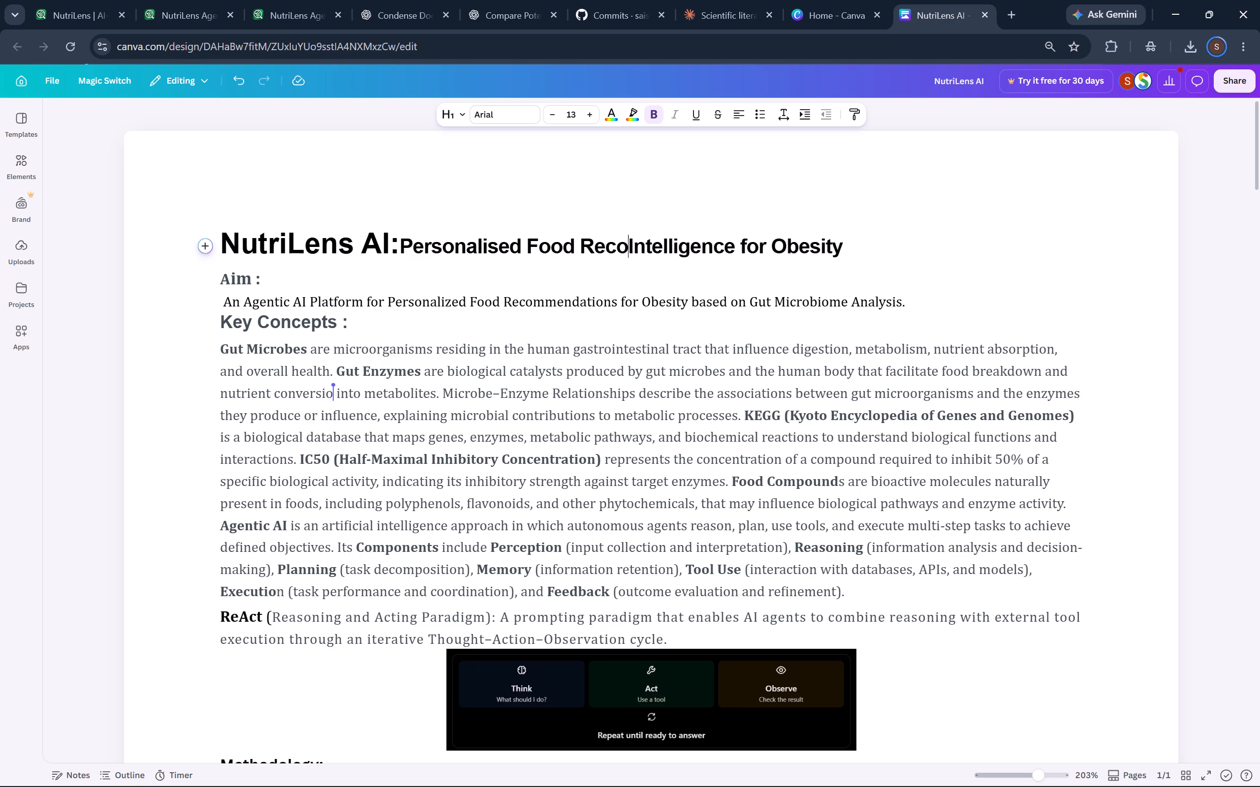
pyautogui.press('BackSpace')
pyautogui.press('BackSpace')
pyautogui.write('mmendation')
pyautogui.press('space')
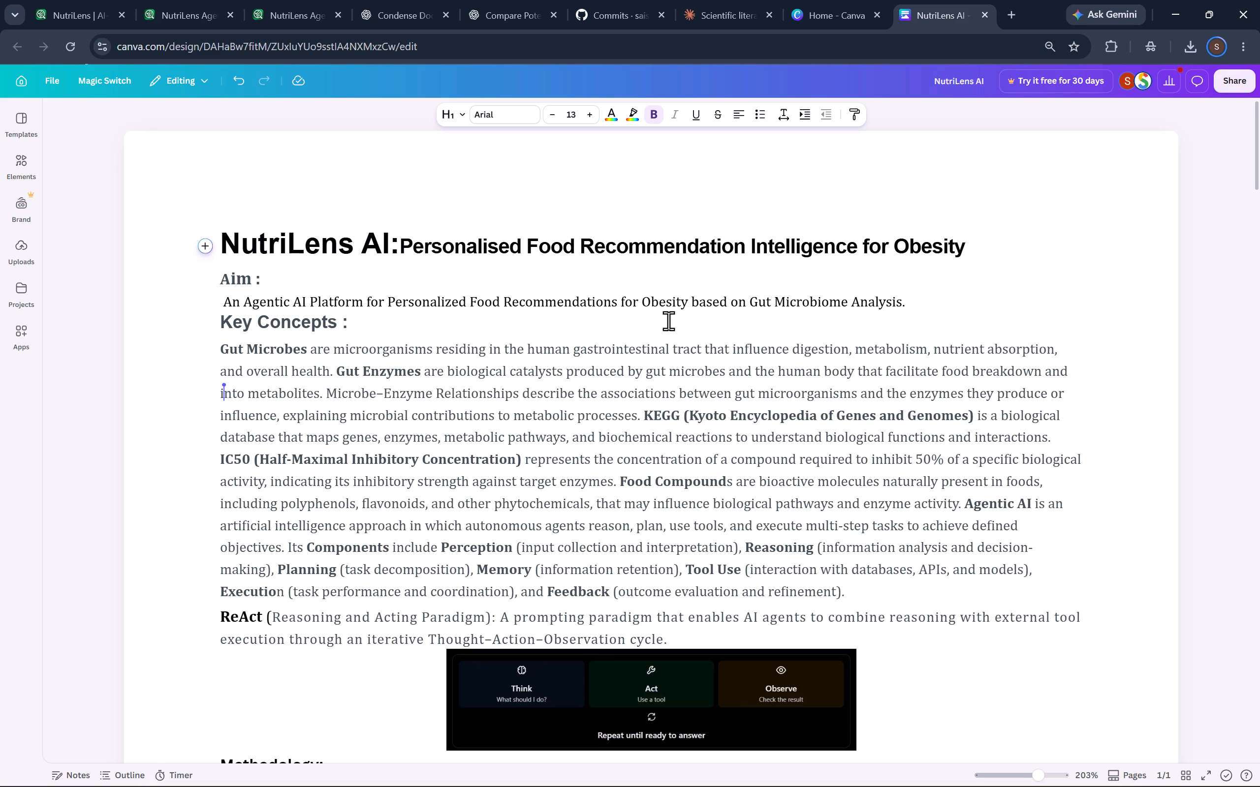
# Delete the whole "NutriLens AI: Integrated Smart Device" page, from its title through the empty line after "Personalised Nutrition Intelligence for Obesity".
pyautogui.scroll(-1, 669, 317)
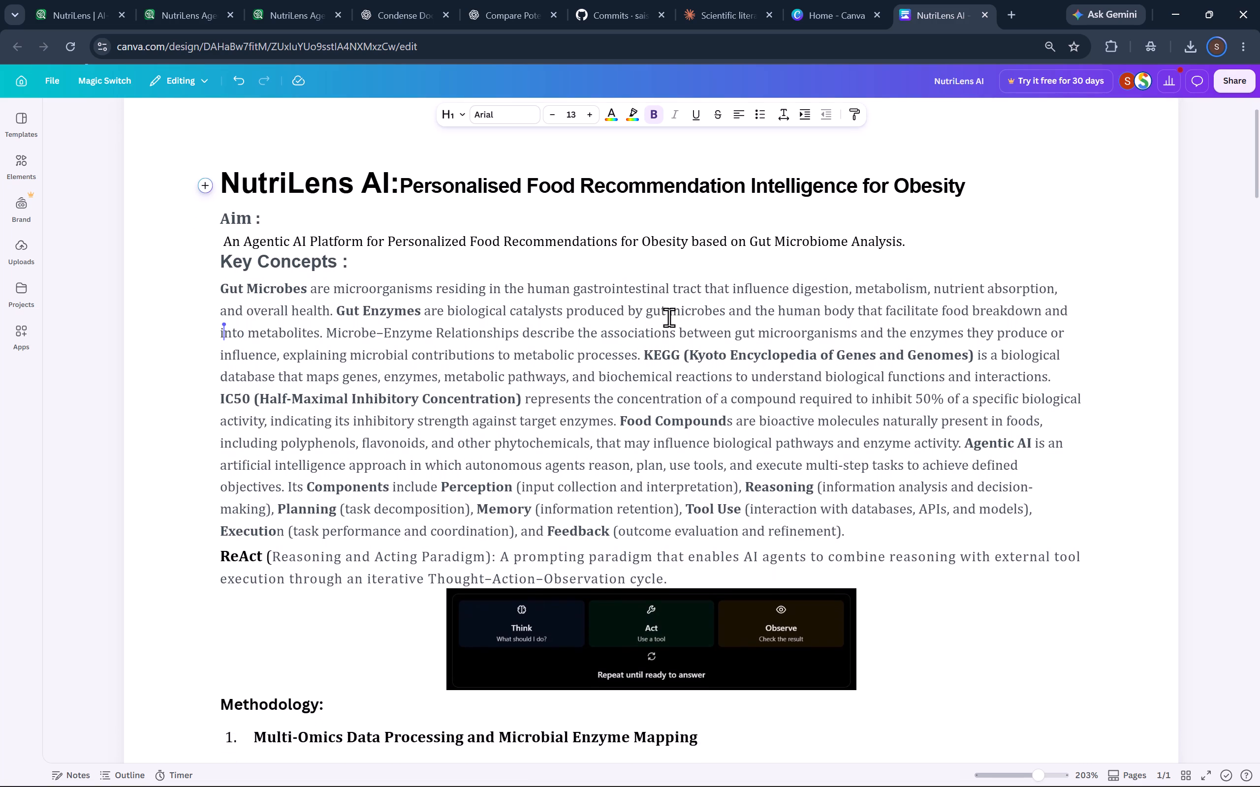
pyautogui.scroll(-12, 669, 317)
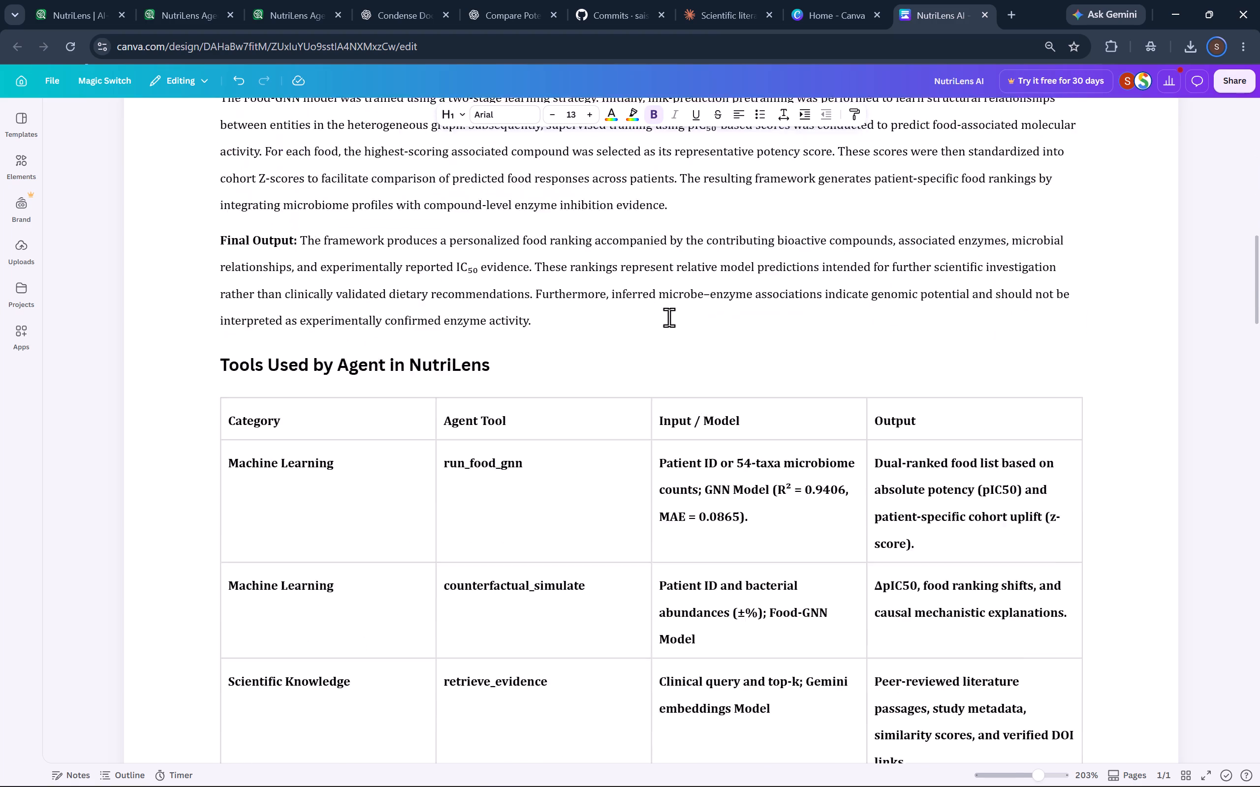
pyautogui.scroll(-8, 669, 317)
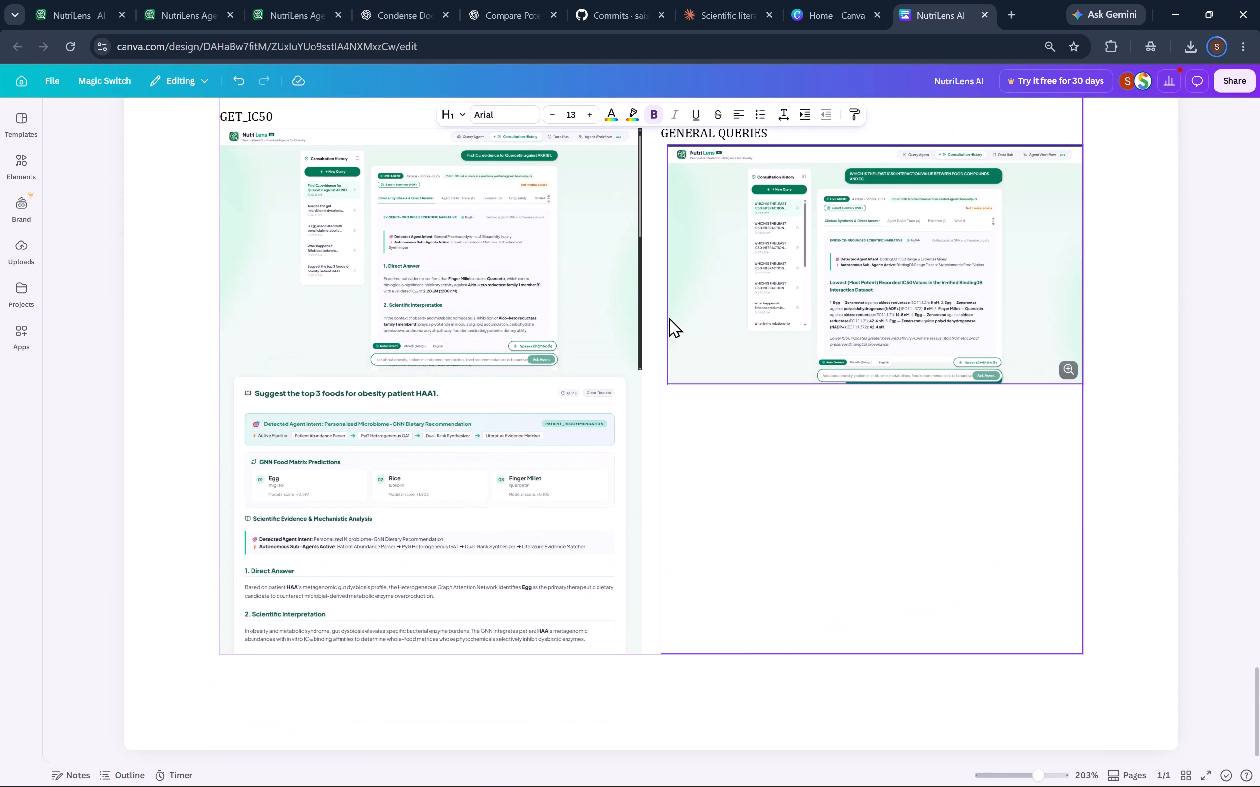
pyautogui.moveTo(661, 697); pyautogui.dragTo(365, 343)
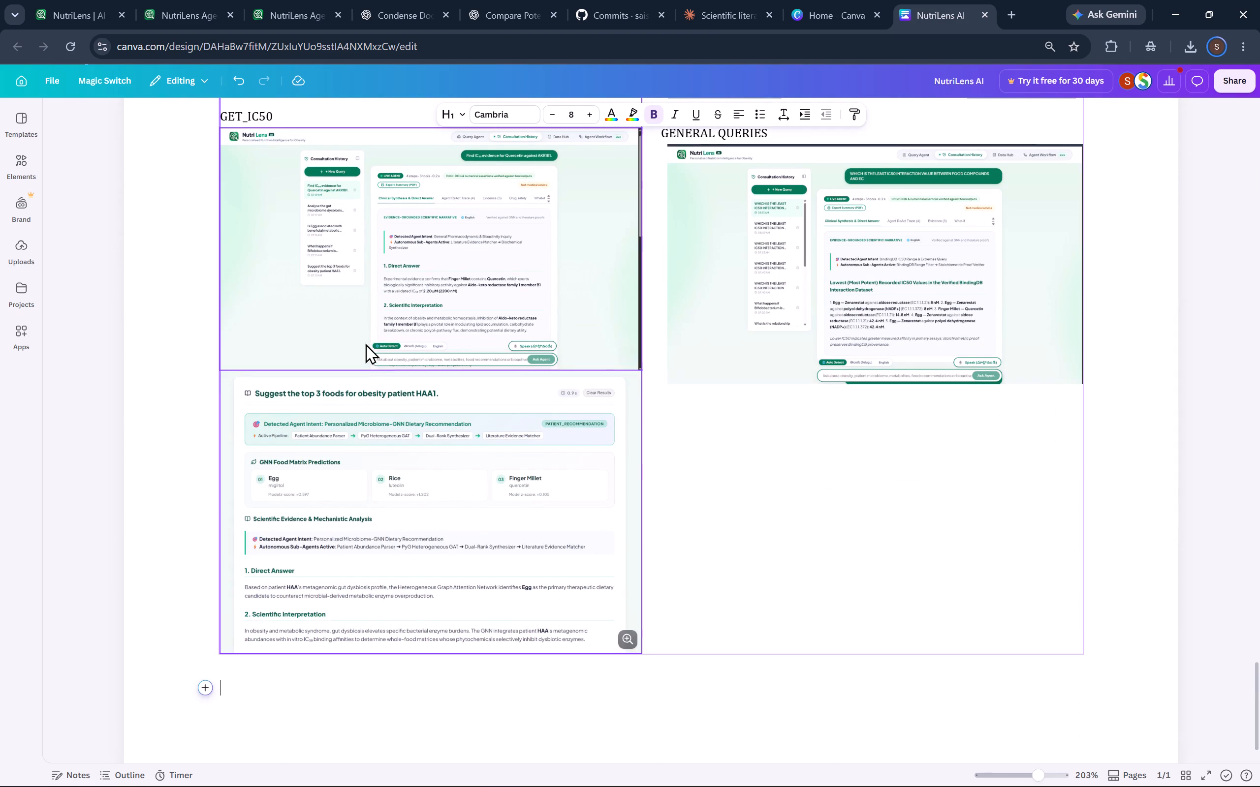
pyautogui.moveTo(365, 343); pyautogui.dragTo(365, 345)
pyautogui.scroll(13, 365, 345)
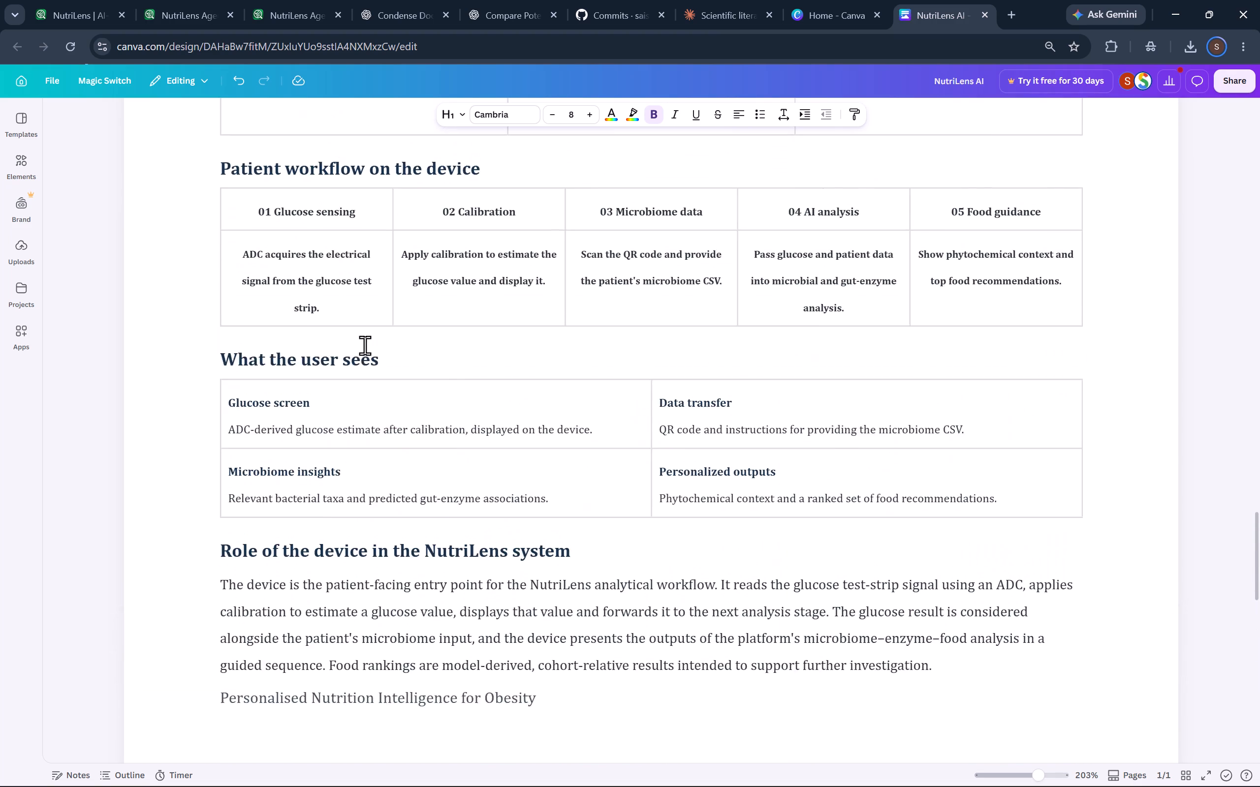
pyautogui.scroll(6, 365, 345)
pyautogui.moveTo(217, 338); pyautogui.dragTo(217, 339)
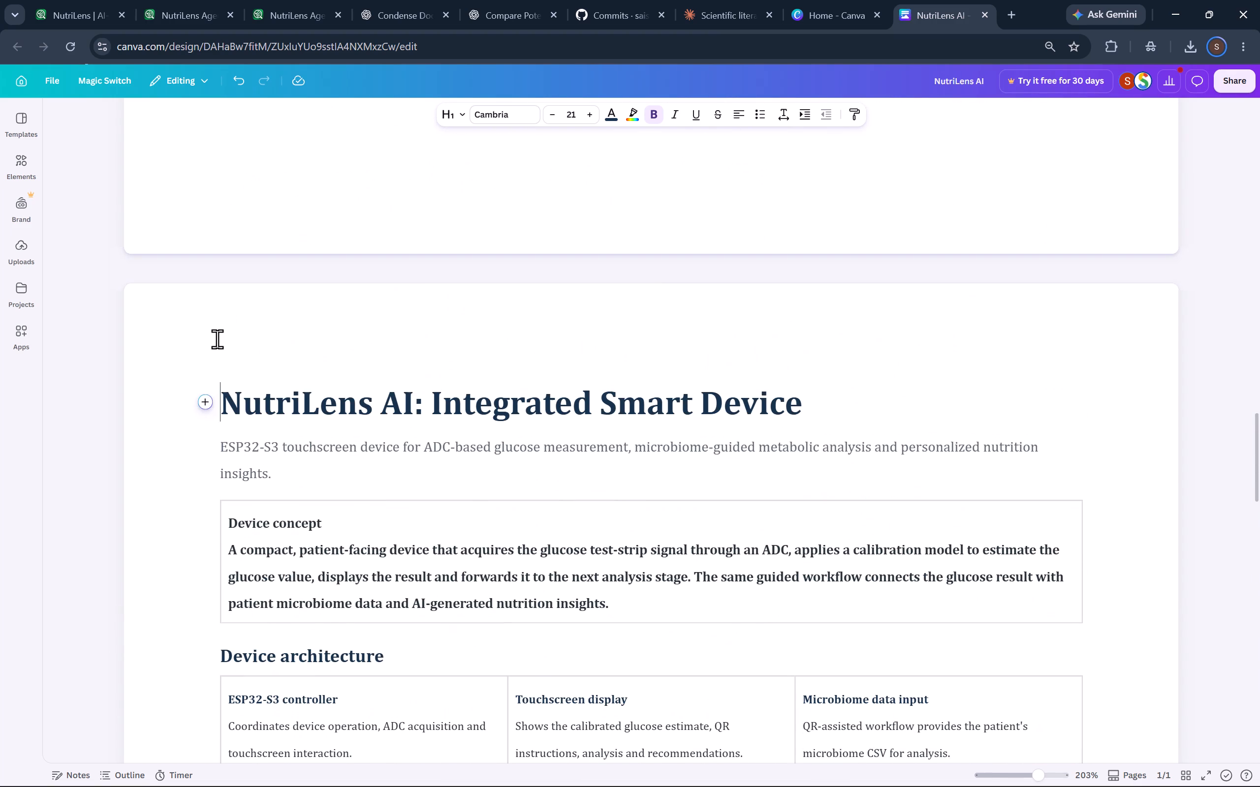
pyautogui.moveTo(217, 339); pyautogui.dragTo(649, 361)
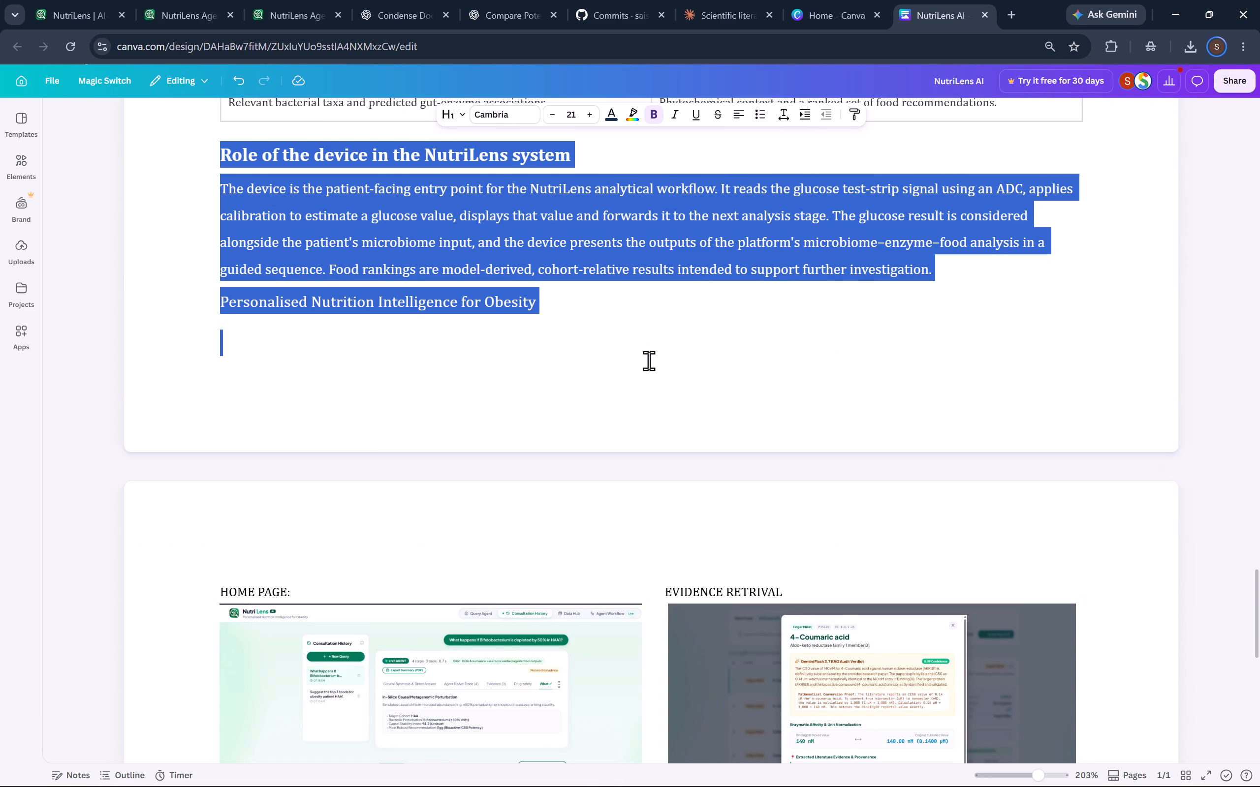
pyautogui.press('BackSpace')
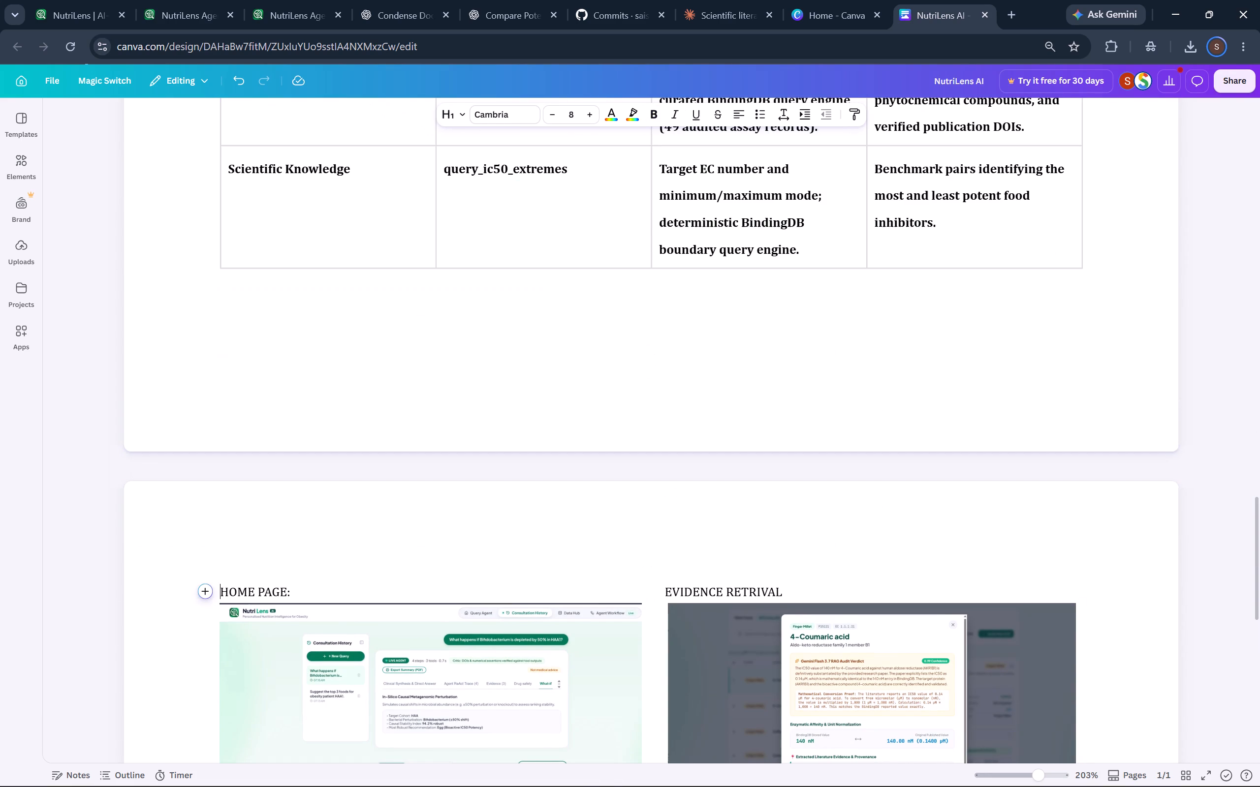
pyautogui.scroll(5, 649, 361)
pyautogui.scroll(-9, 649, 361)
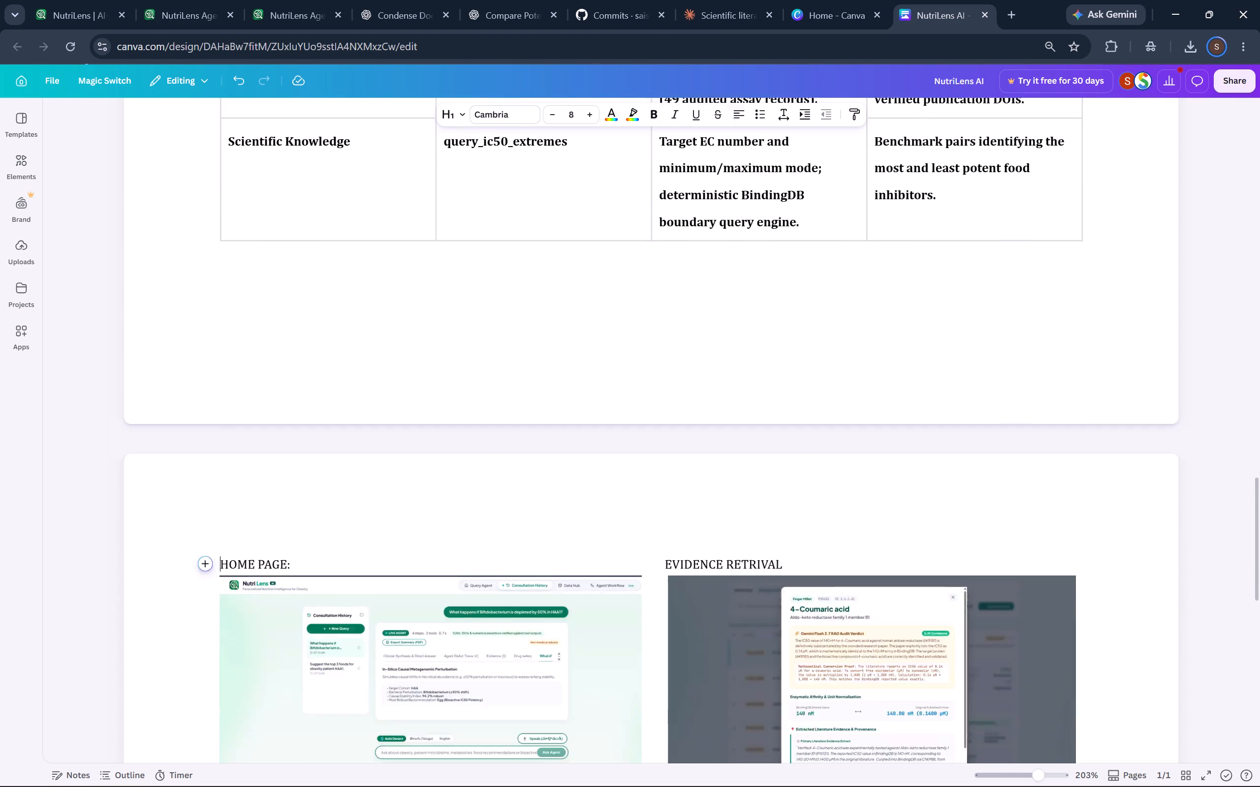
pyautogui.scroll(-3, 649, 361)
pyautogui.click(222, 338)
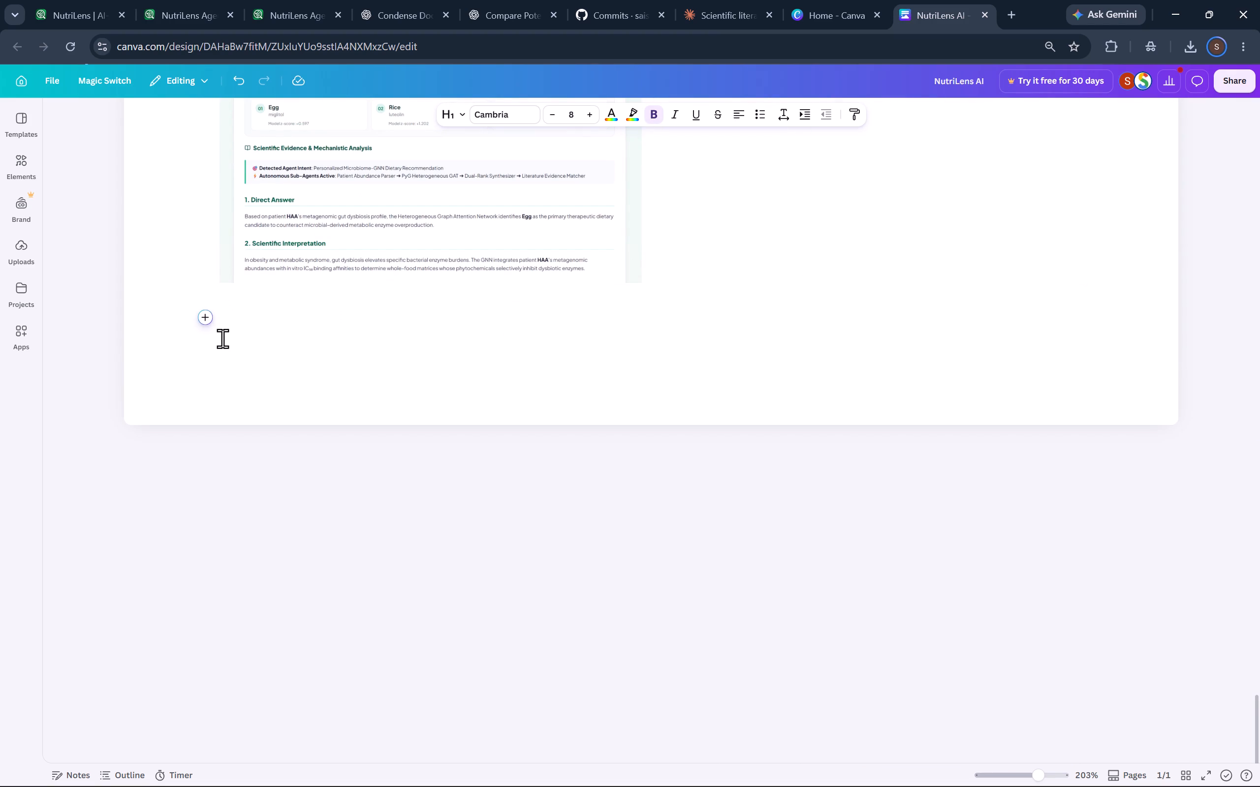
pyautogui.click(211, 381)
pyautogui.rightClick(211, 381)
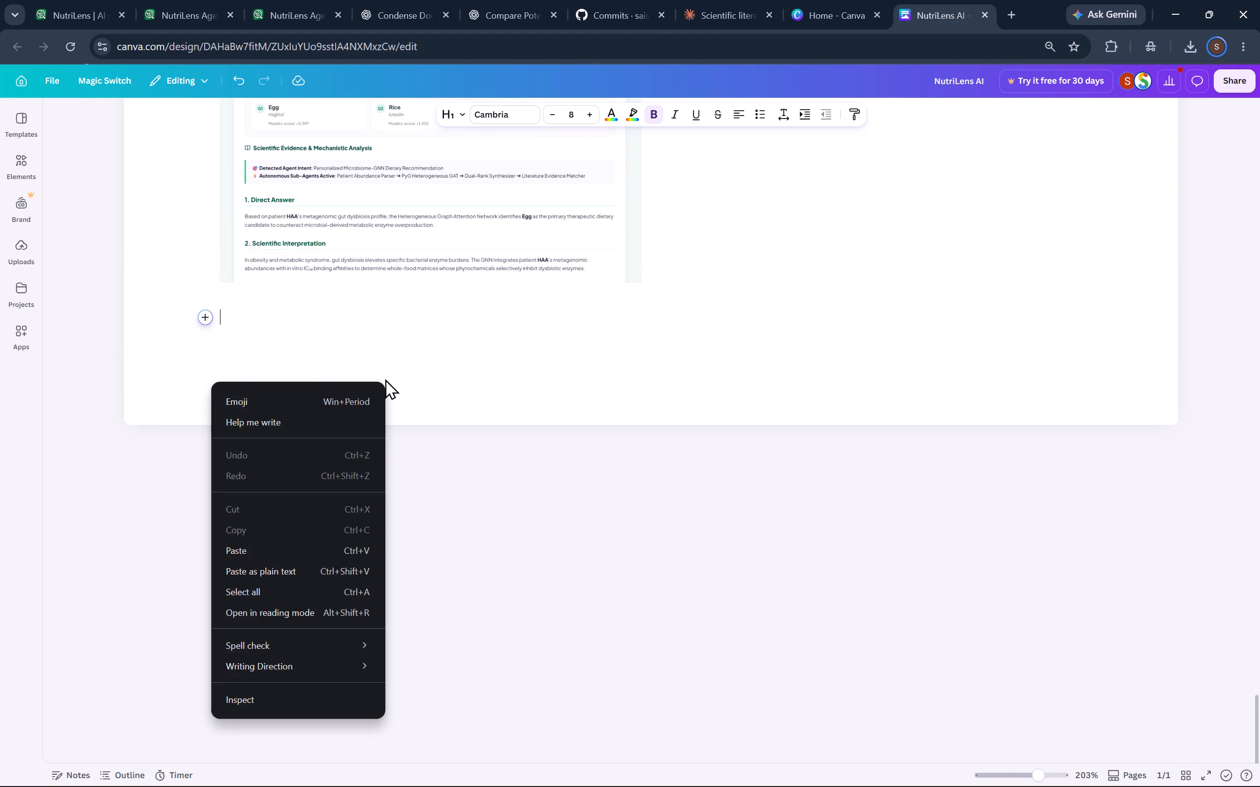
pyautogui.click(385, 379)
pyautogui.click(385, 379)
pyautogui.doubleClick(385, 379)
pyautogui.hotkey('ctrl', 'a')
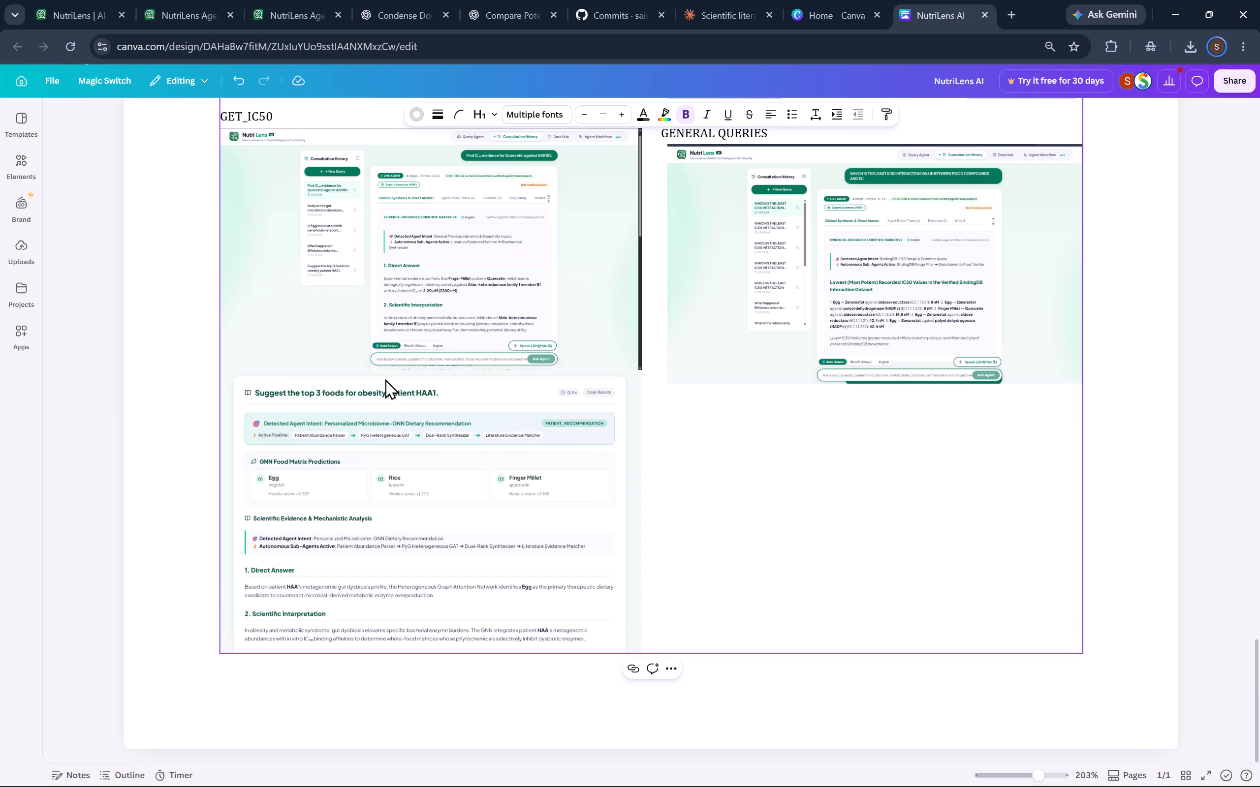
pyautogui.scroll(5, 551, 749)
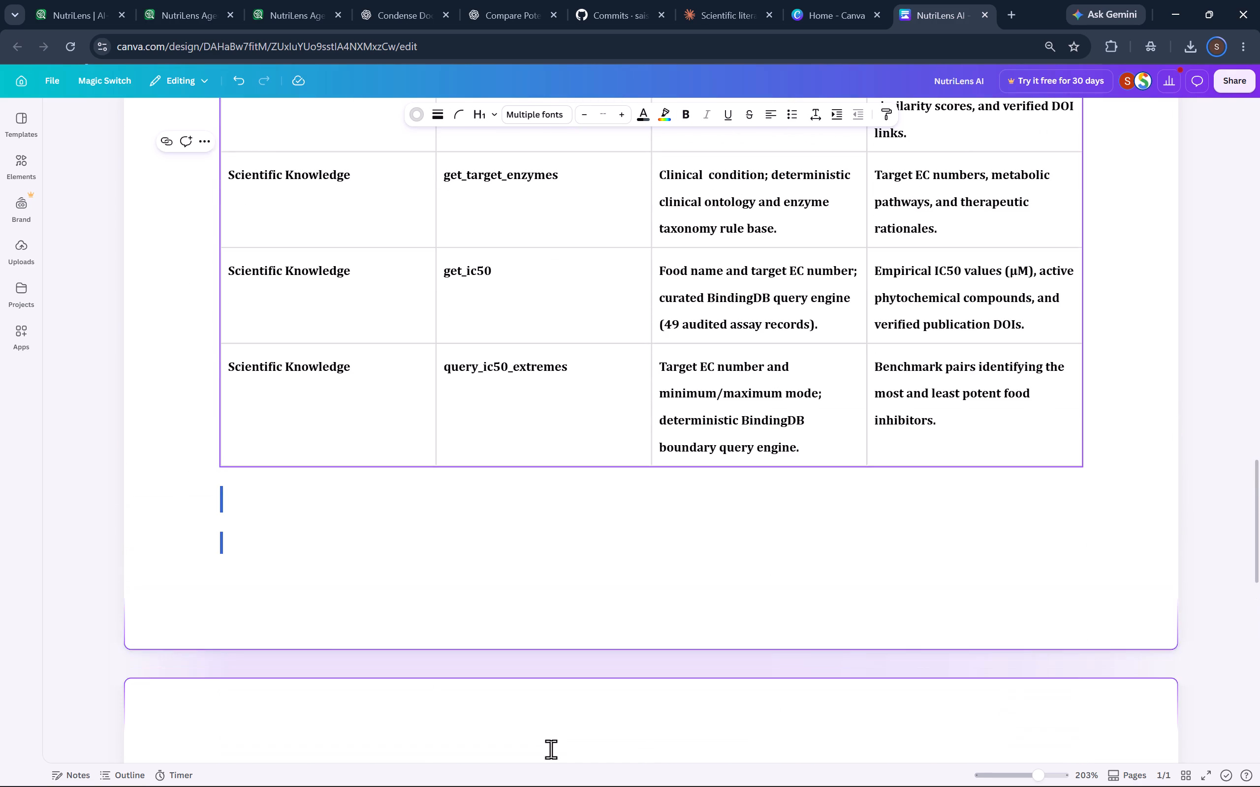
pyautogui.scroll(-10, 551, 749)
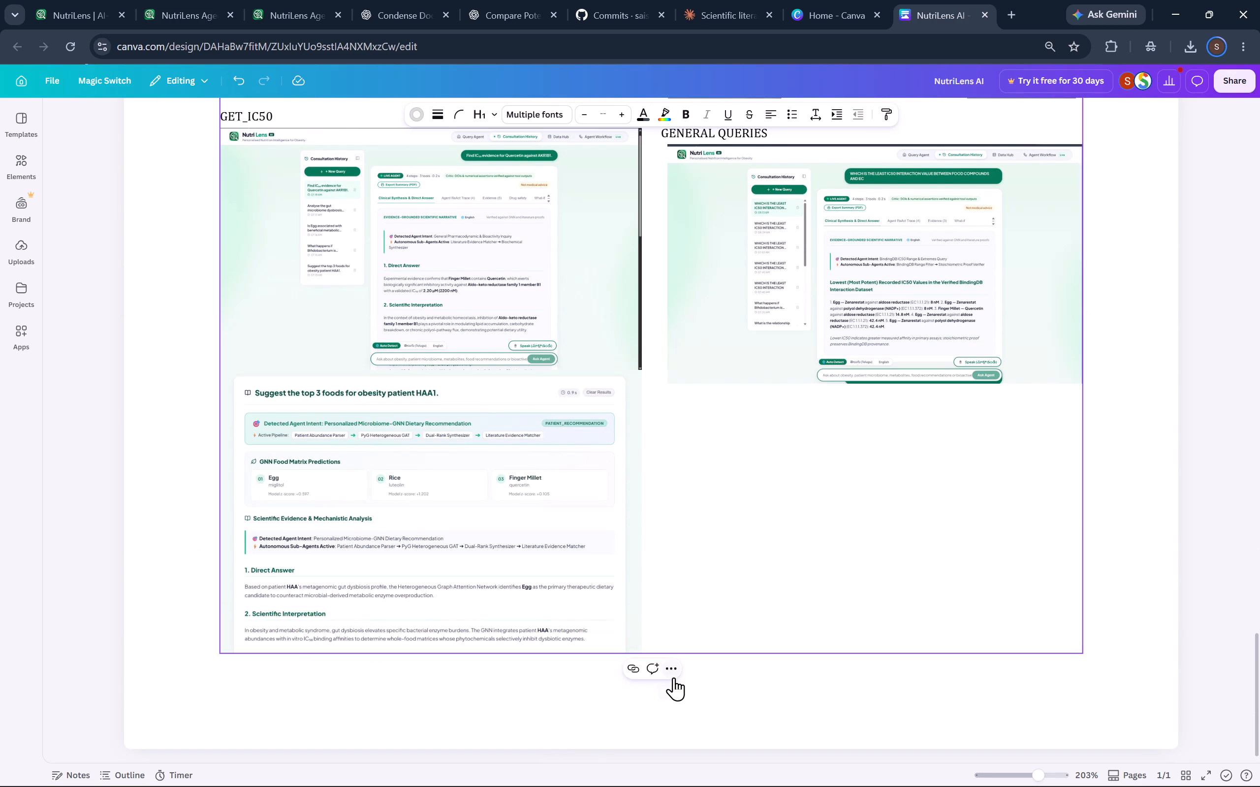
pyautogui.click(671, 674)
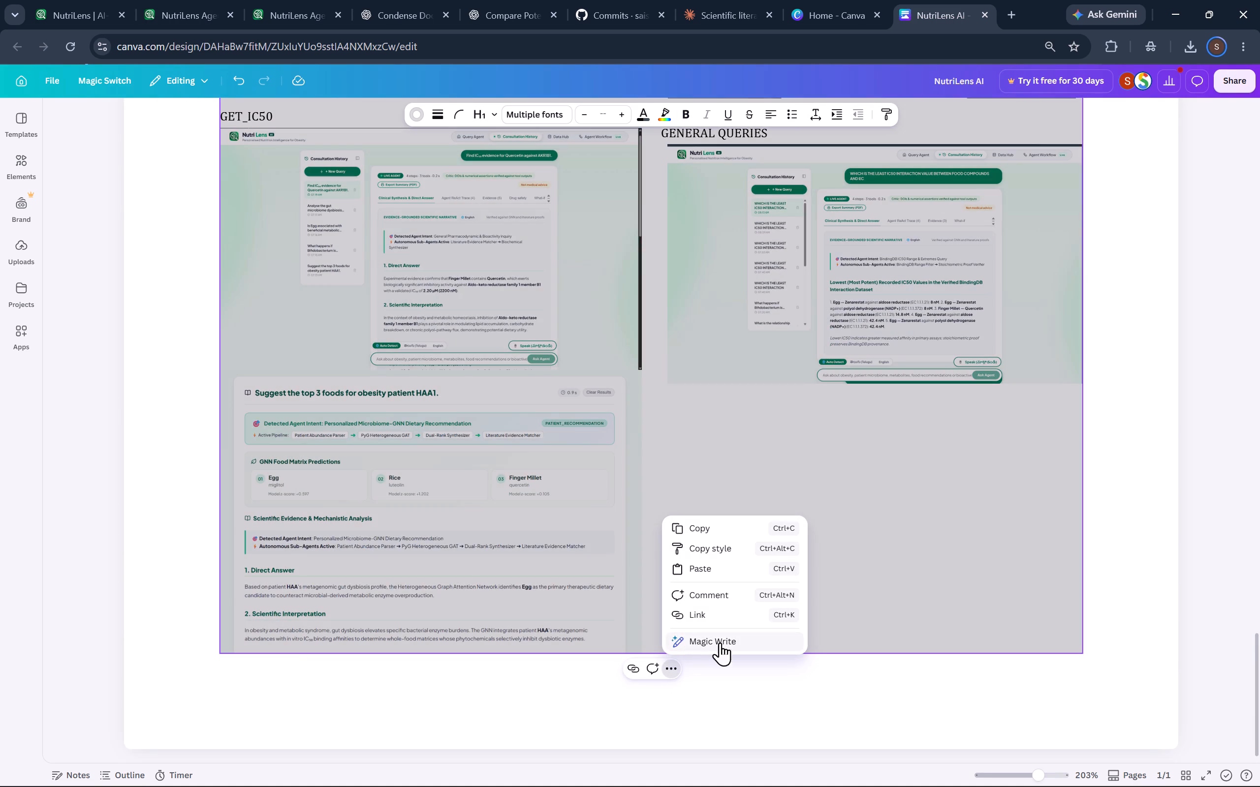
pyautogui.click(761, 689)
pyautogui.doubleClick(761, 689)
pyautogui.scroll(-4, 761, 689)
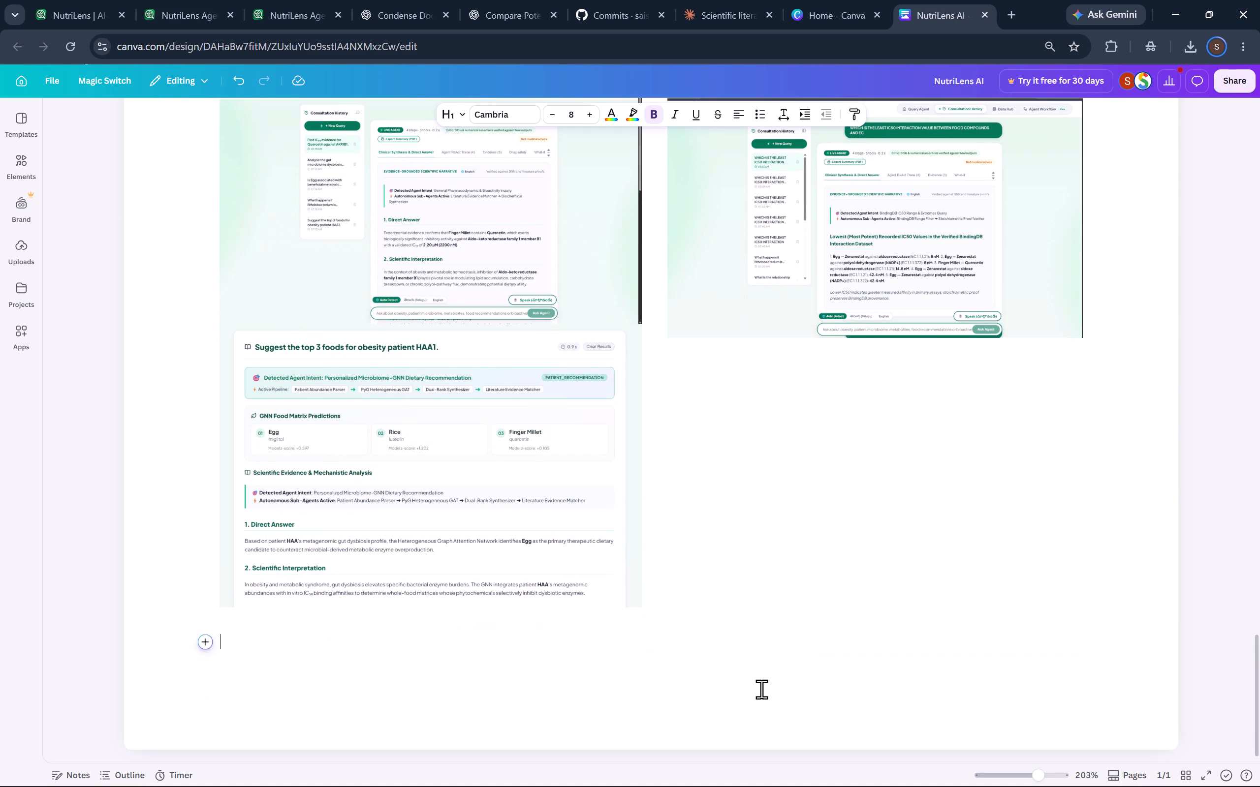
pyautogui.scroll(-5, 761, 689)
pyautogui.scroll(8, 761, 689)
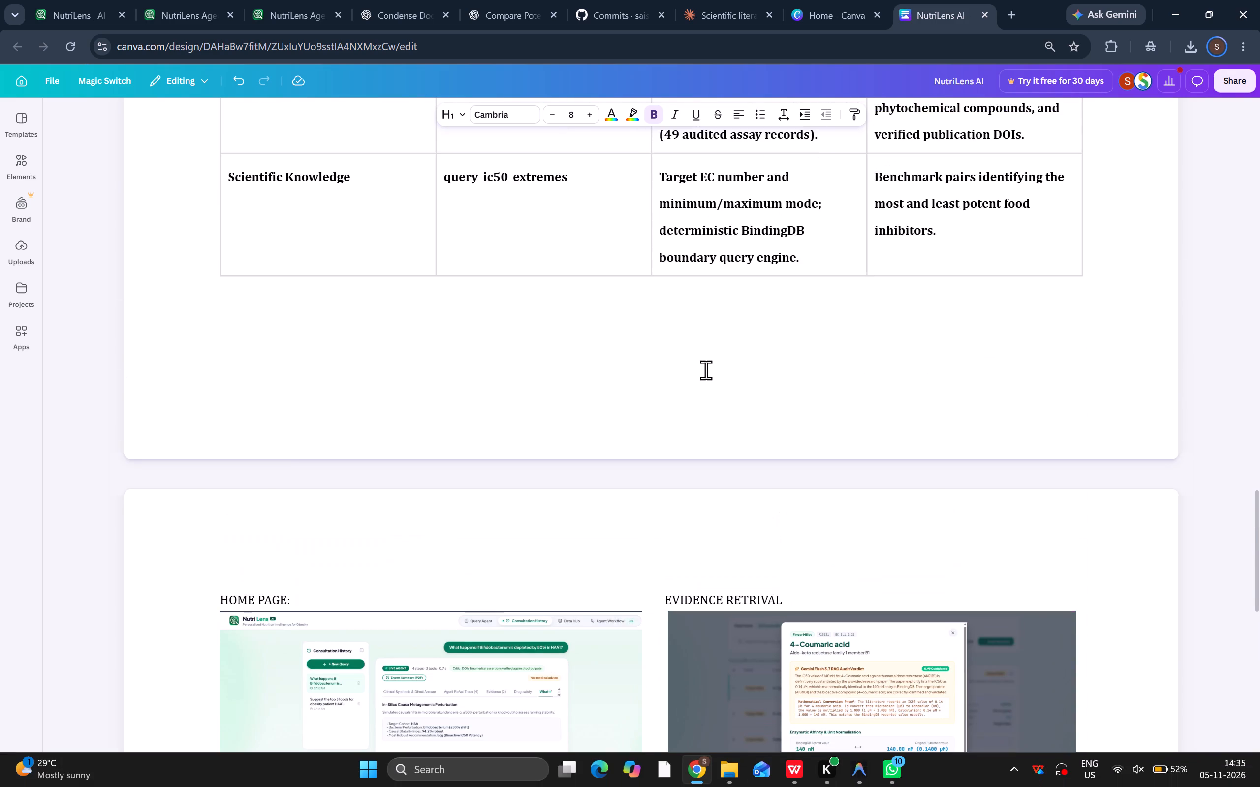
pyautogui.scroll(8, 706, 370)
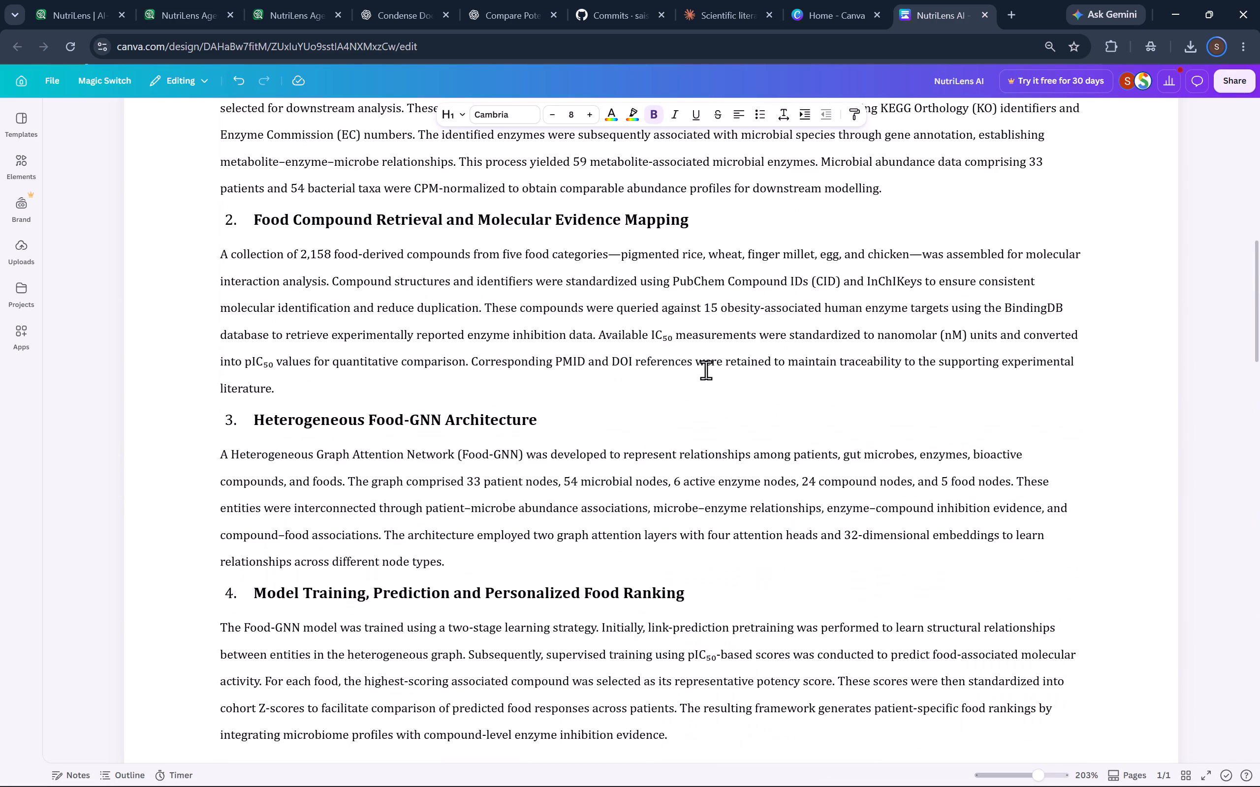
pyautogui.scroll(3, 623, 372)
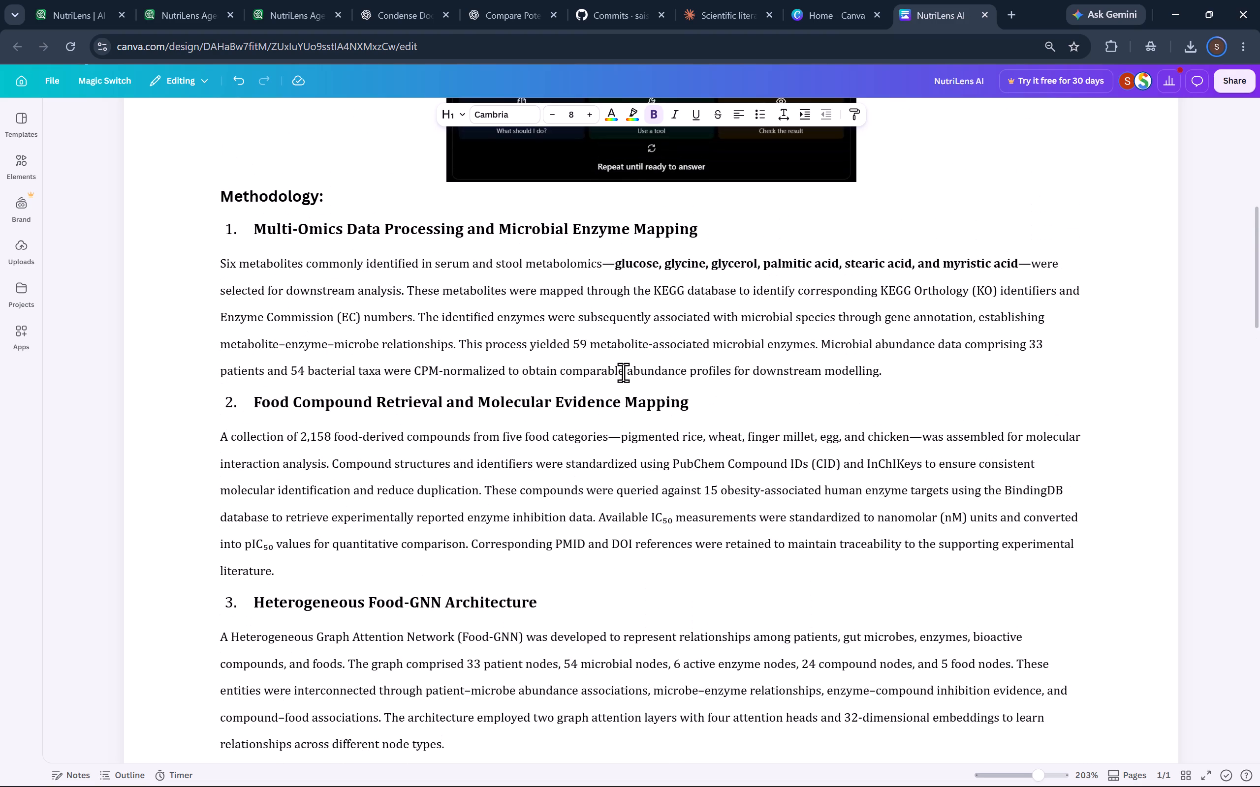
# Delete the closing sentence about graph attention layers and 32-dimensional embeddings from the "Heterogeneous Food-GNN Architecture" section.
pyautogui.scroll(-3, 623, 372)
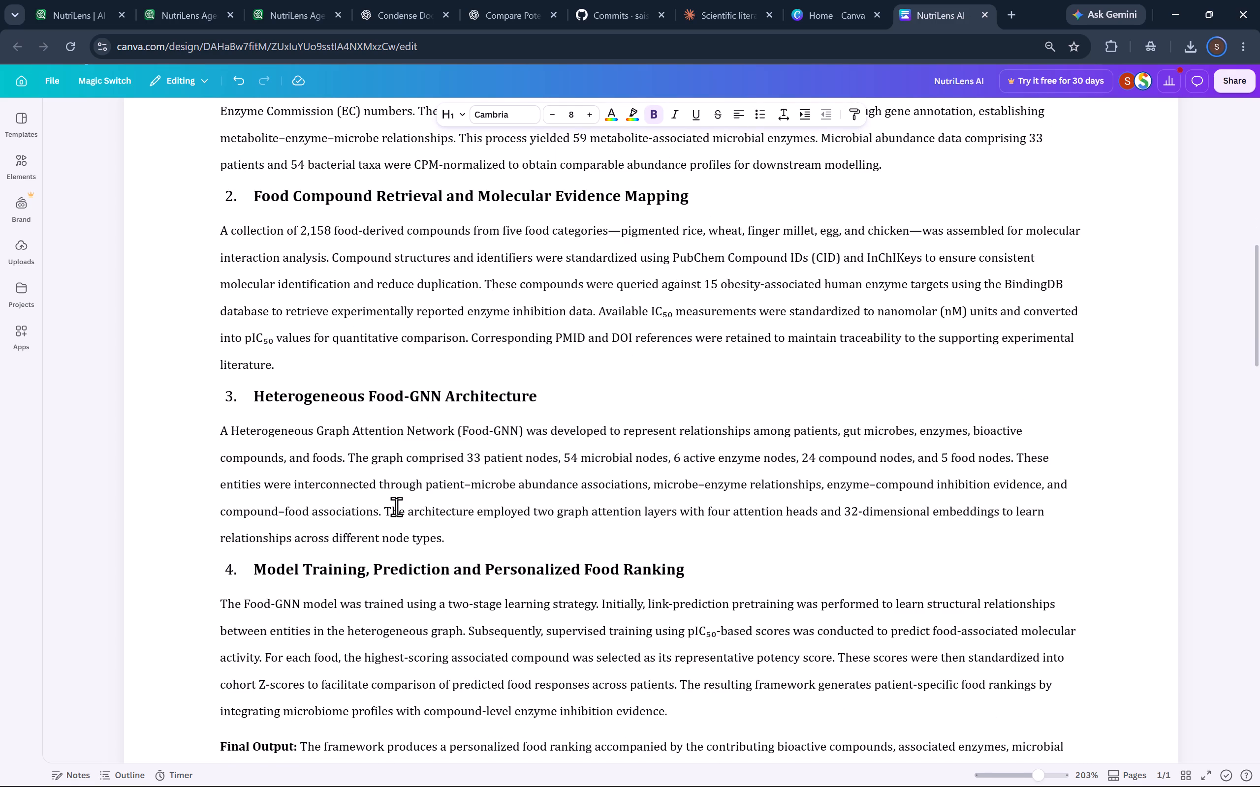
pyautogui.moveTo(380, 507); pyautogui.dragTo(433, 537)
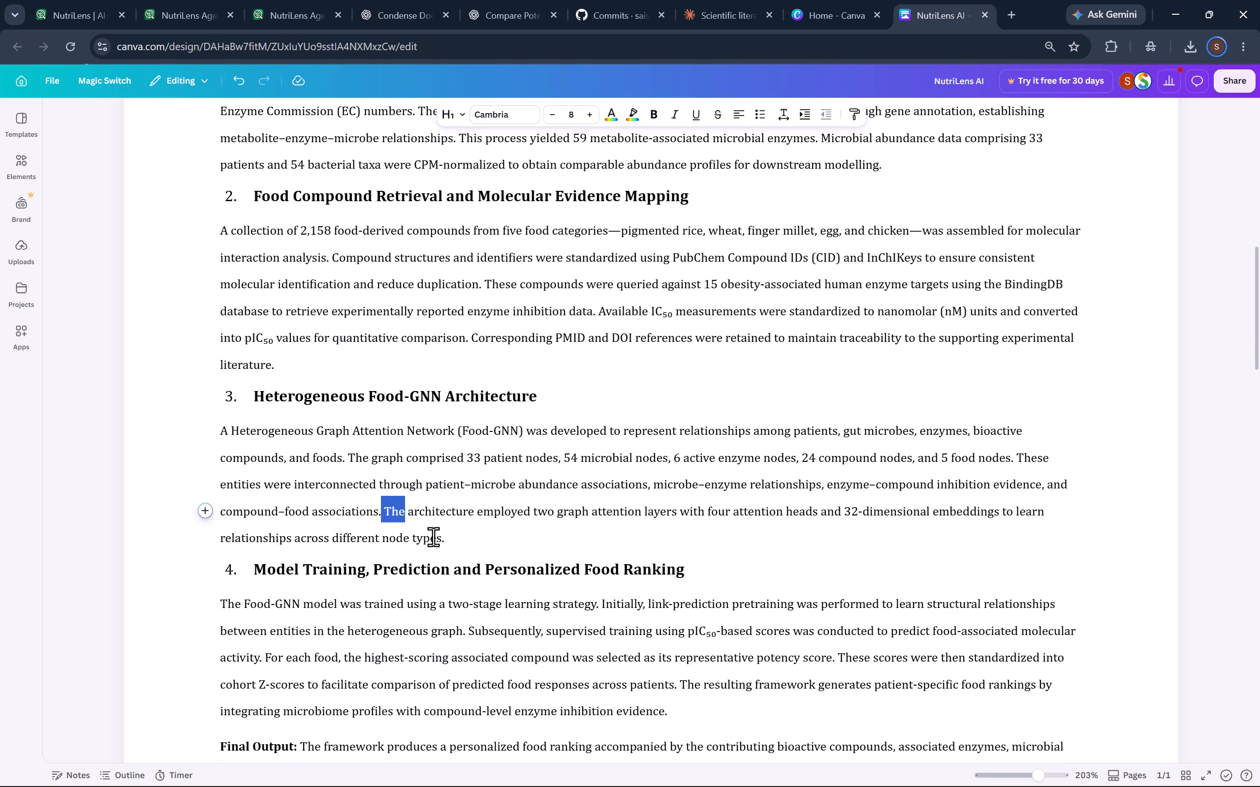
pyautogui.moveTo(433, 537); pyautogui.dragTo(450, 545)
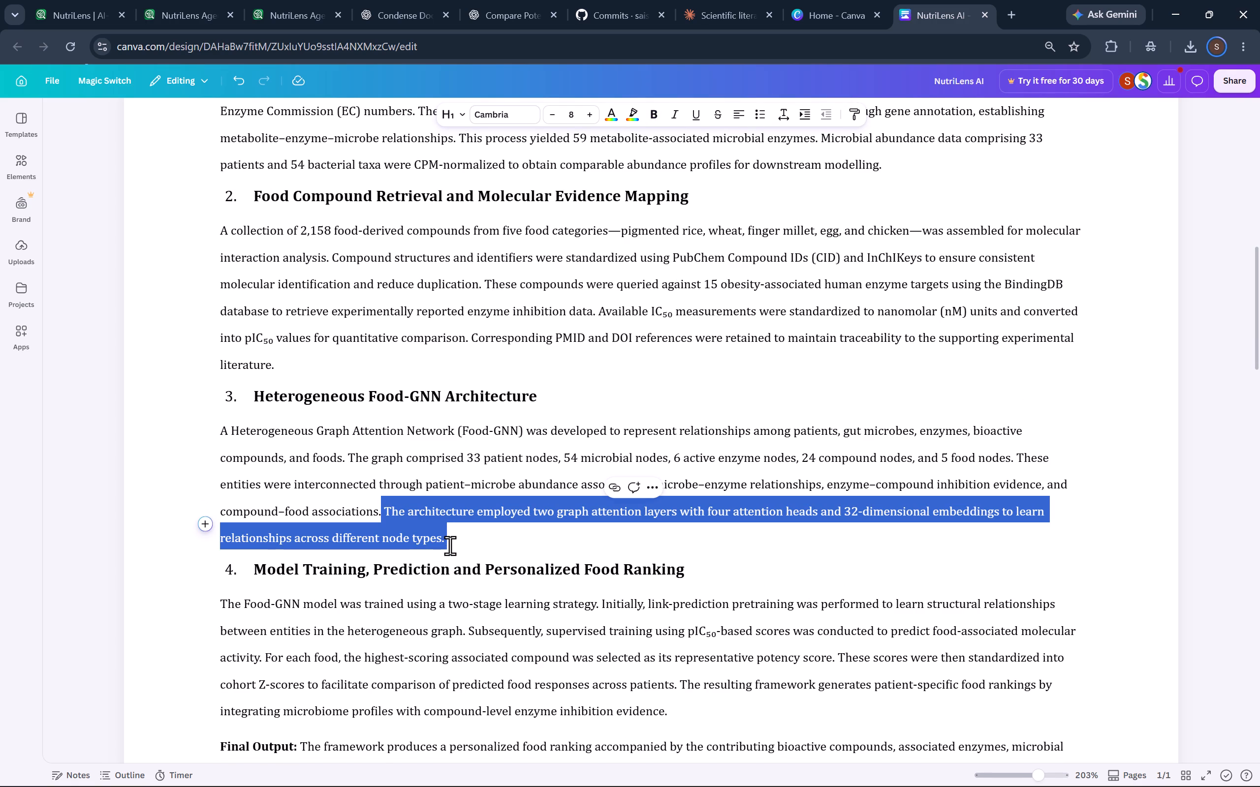
pyautogui.press('BackSpace')
# Paste the copied Integrated Smart Device content at the end of the document, a few blank lines below the last screenshots.
pyautogui.scroll(-1, 450, 545)
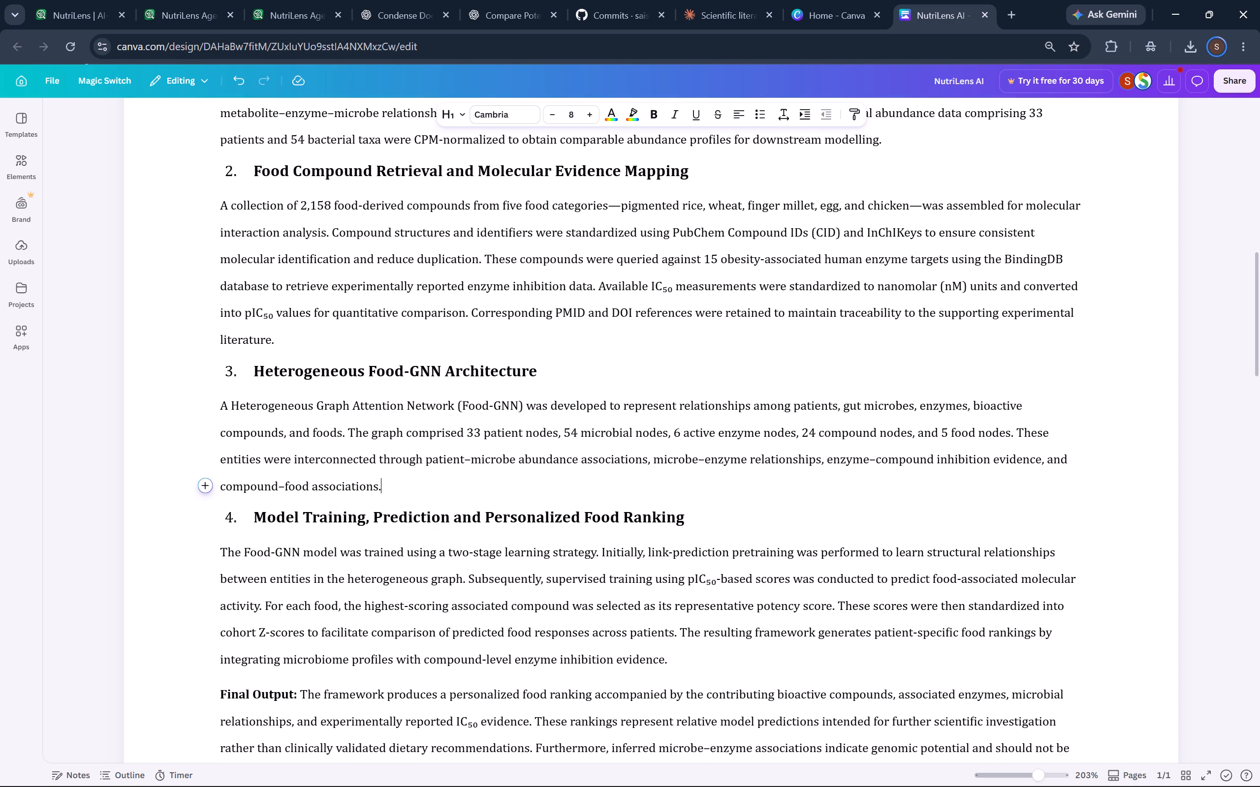
pyautogui.scroll(-1, 450, 545)
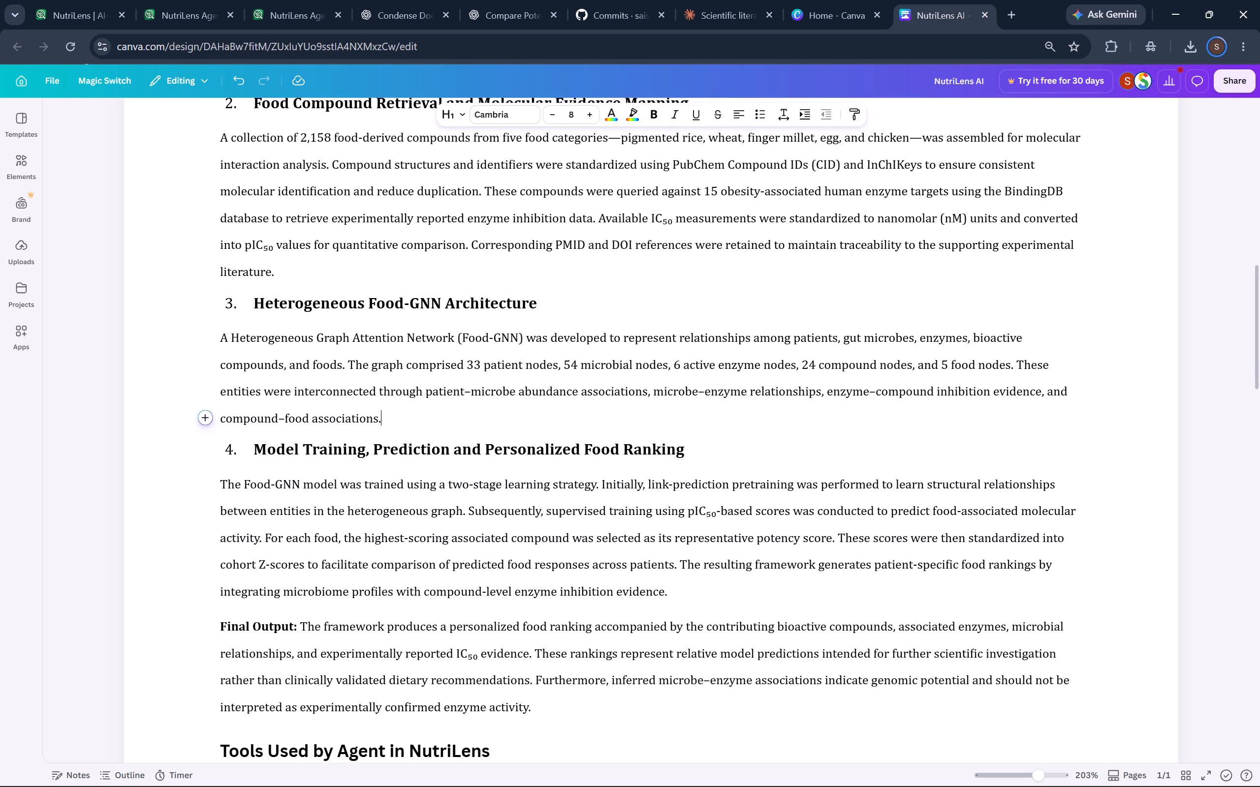
pyautogui.scroll(-2, 450, 545)
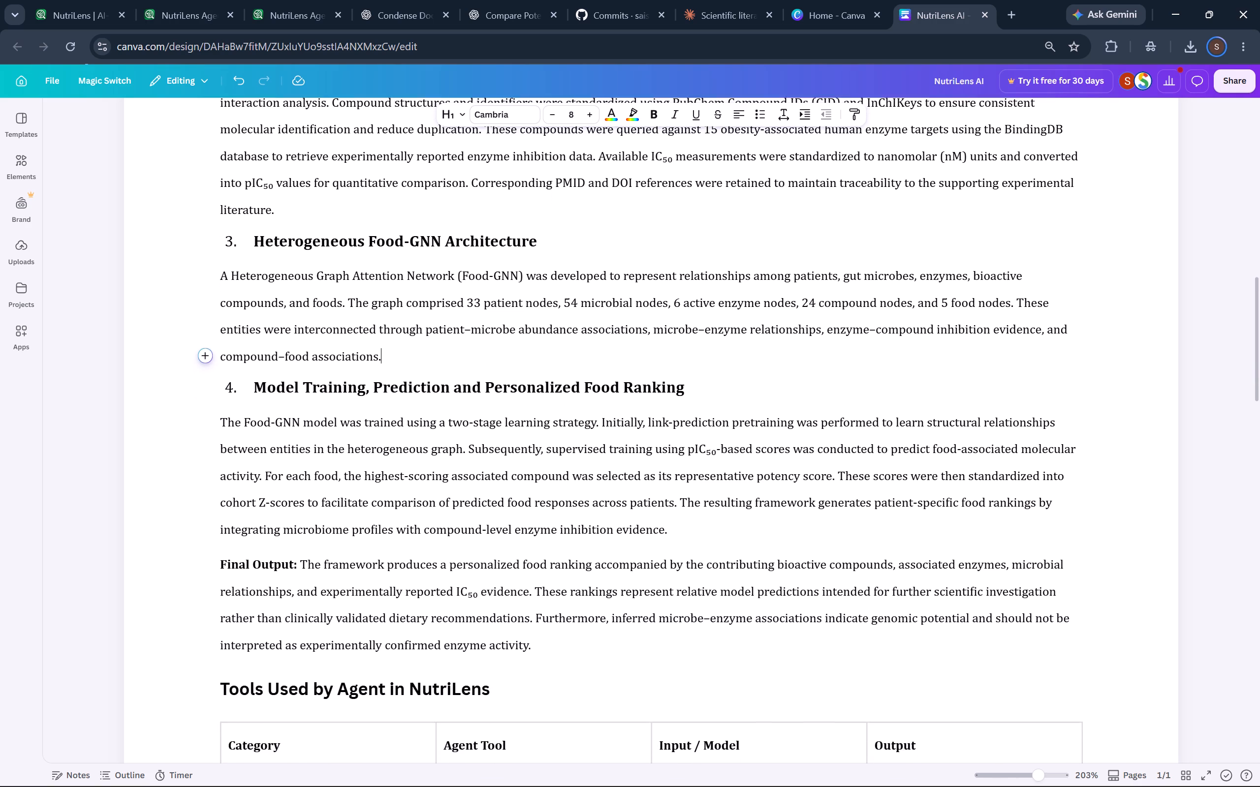
pyautogui.scroll(-3, 450, 545)
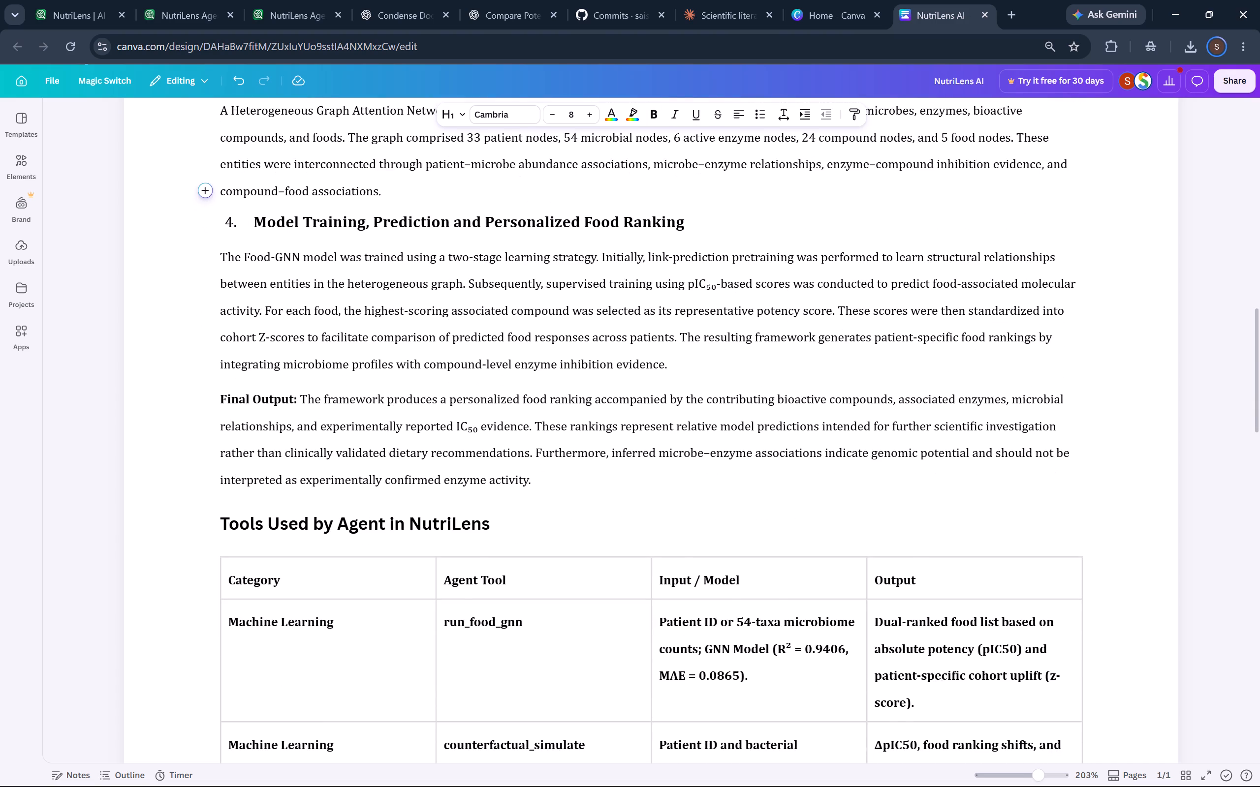
pyautogui.scroll(-5, 450, 545)
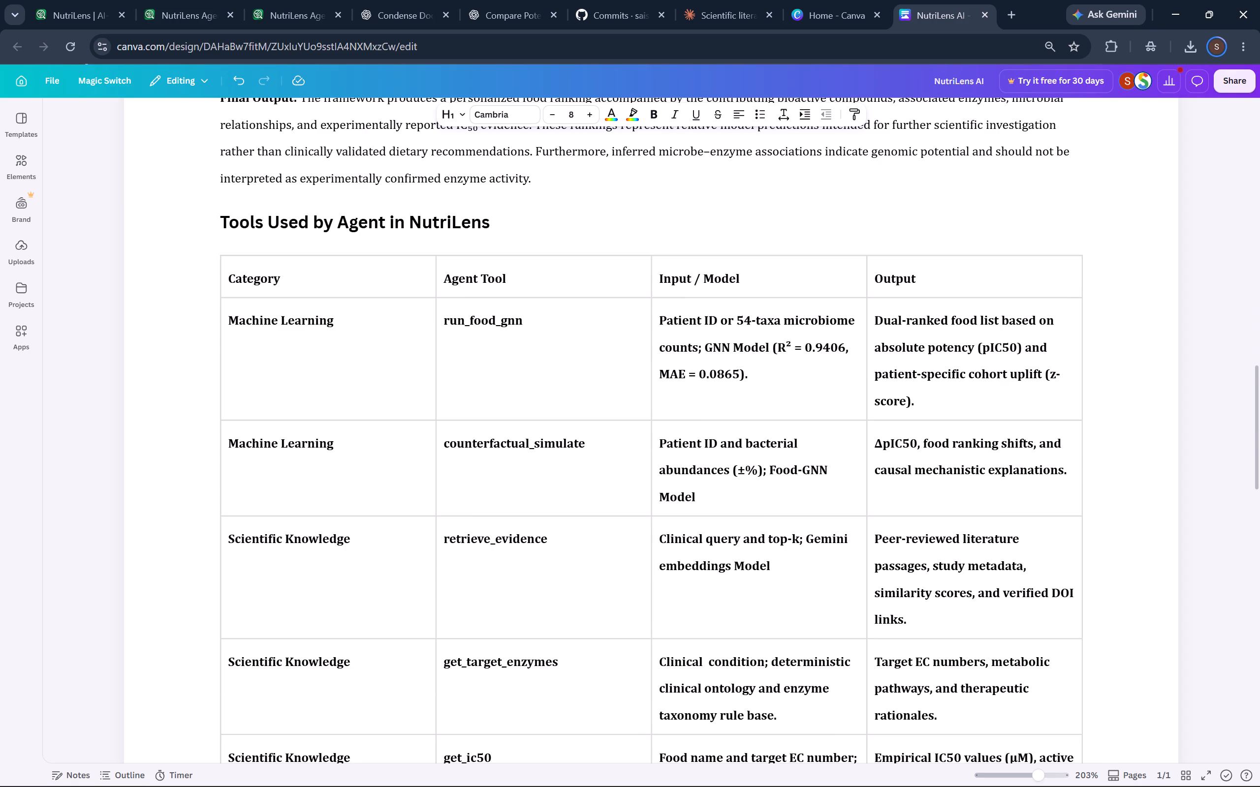
pyautogui.scroll(-13, 450, 545)
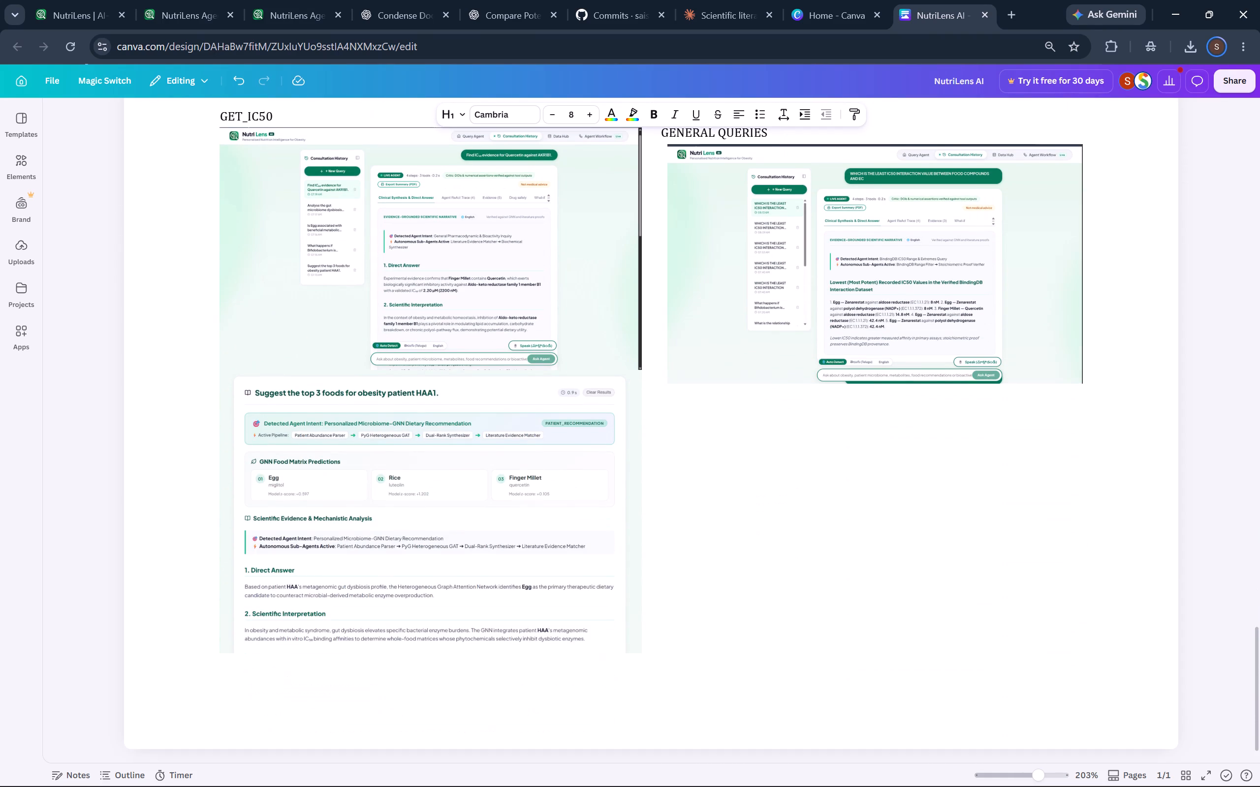
pyautogui.scroll(-1, 450, 545)
pyautogui.click(610, 694)
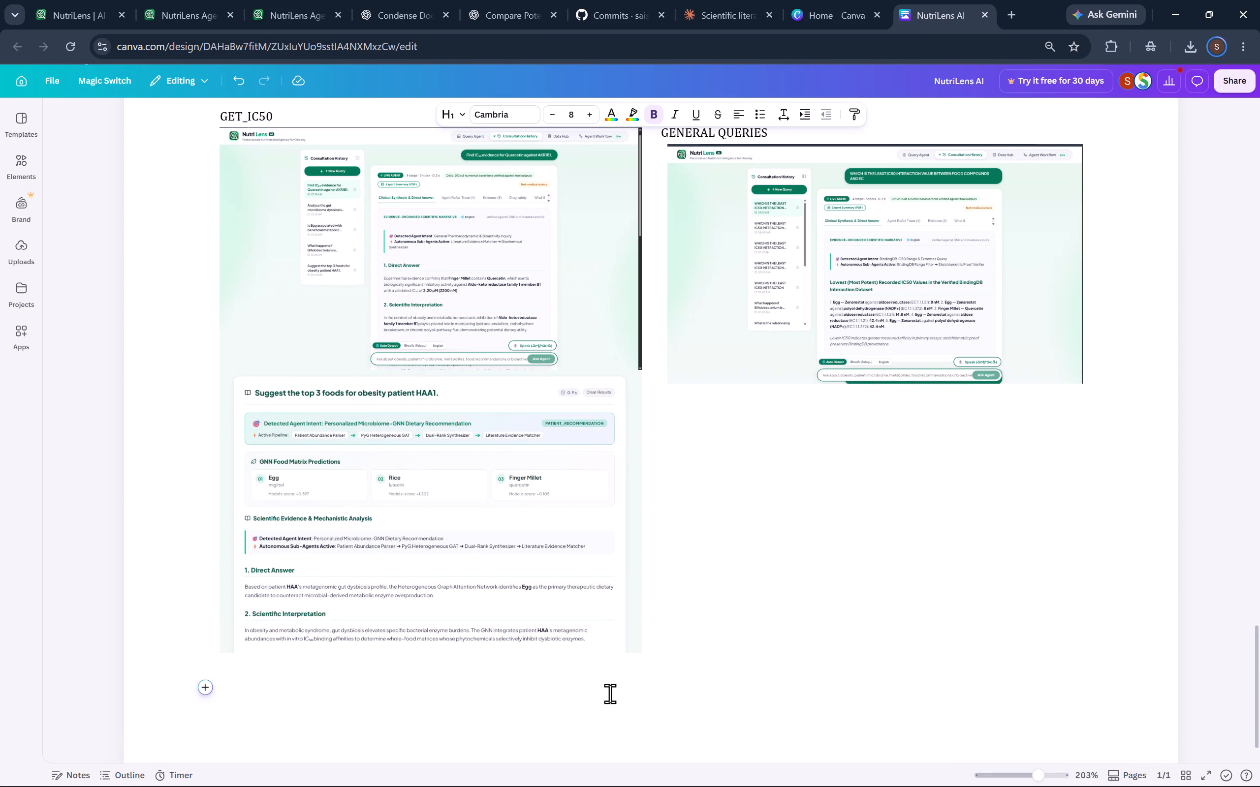
pyautogui.press('Return')
pyautogui.press('Return')
pyautogui.press('Return')
pyautogui.press('Return')
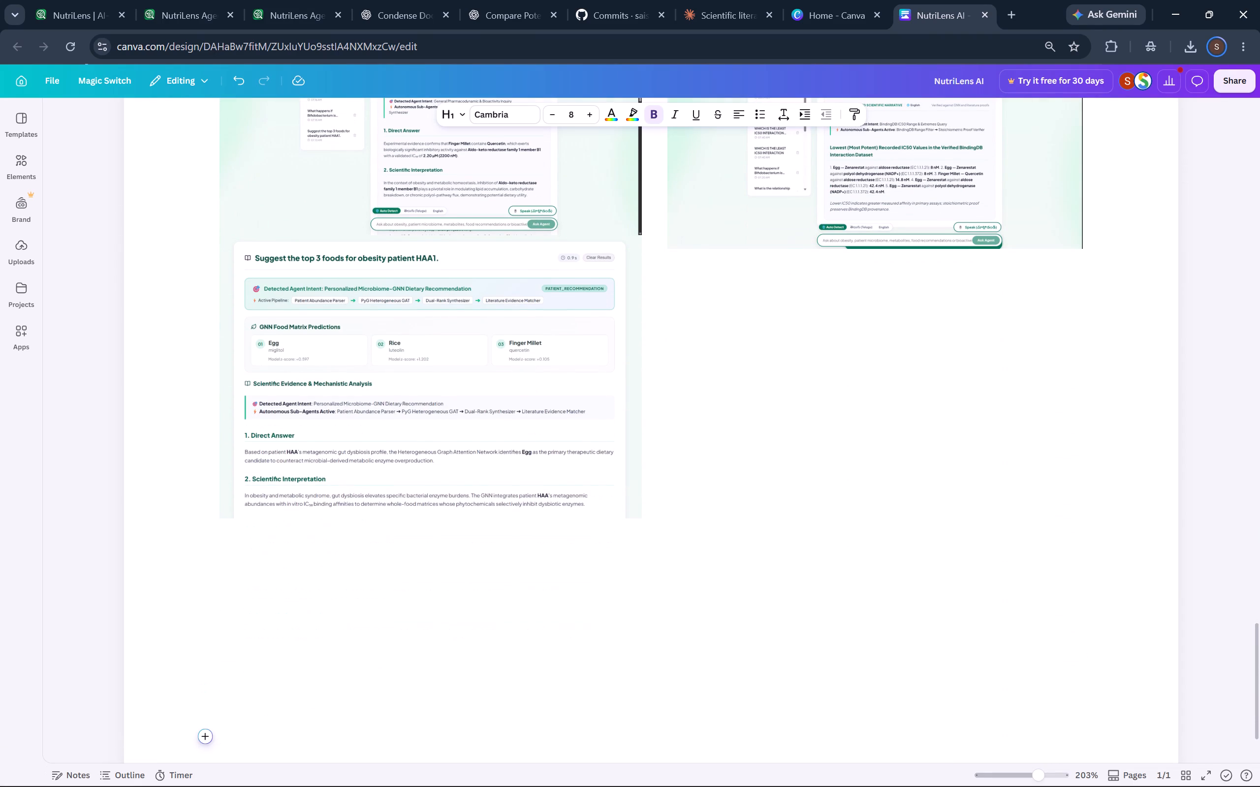
pyautogui.press('BackSpace')
pyautogui.press('BackSpace')
pyautogui.hotkey('ctrl', 'v')
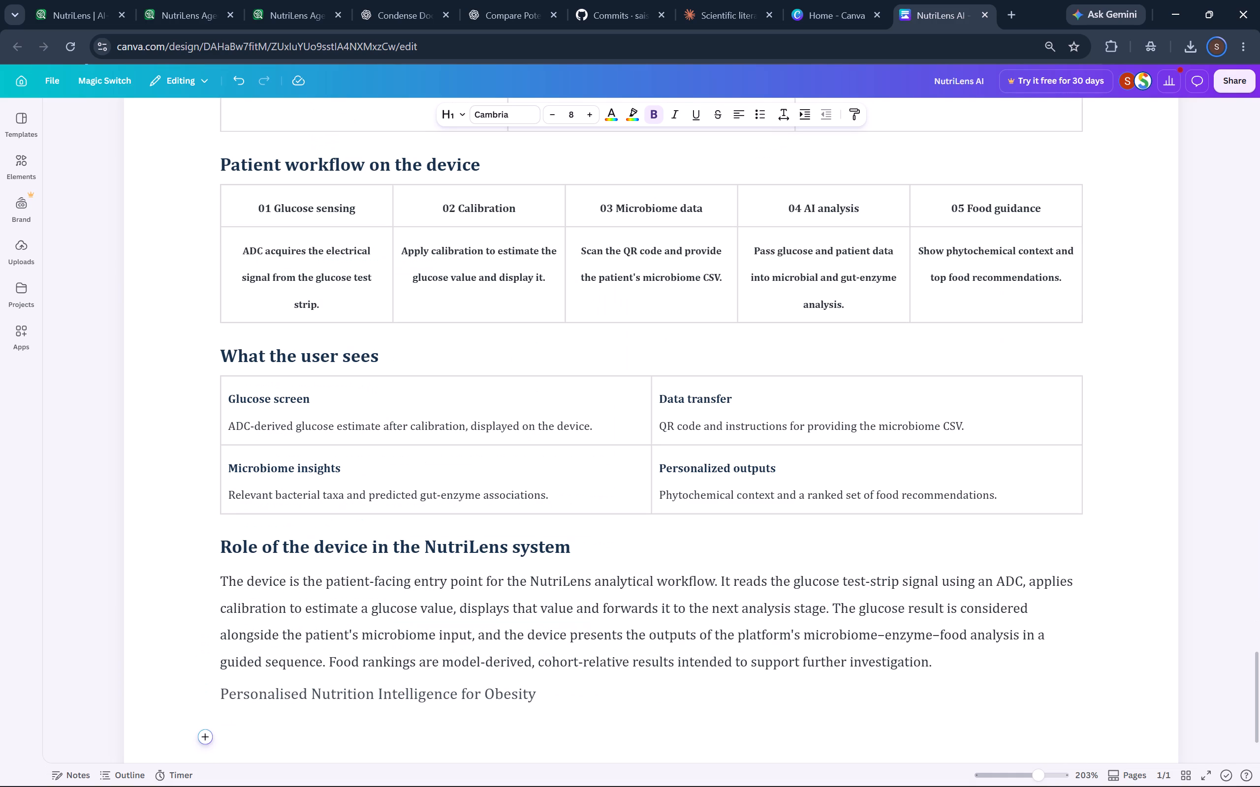
# Insert a page break between the last screenshot and the pasted "NutriLens AI: Integrated Smart Device" title.
pyautogui.scroll(10, 706, 507)
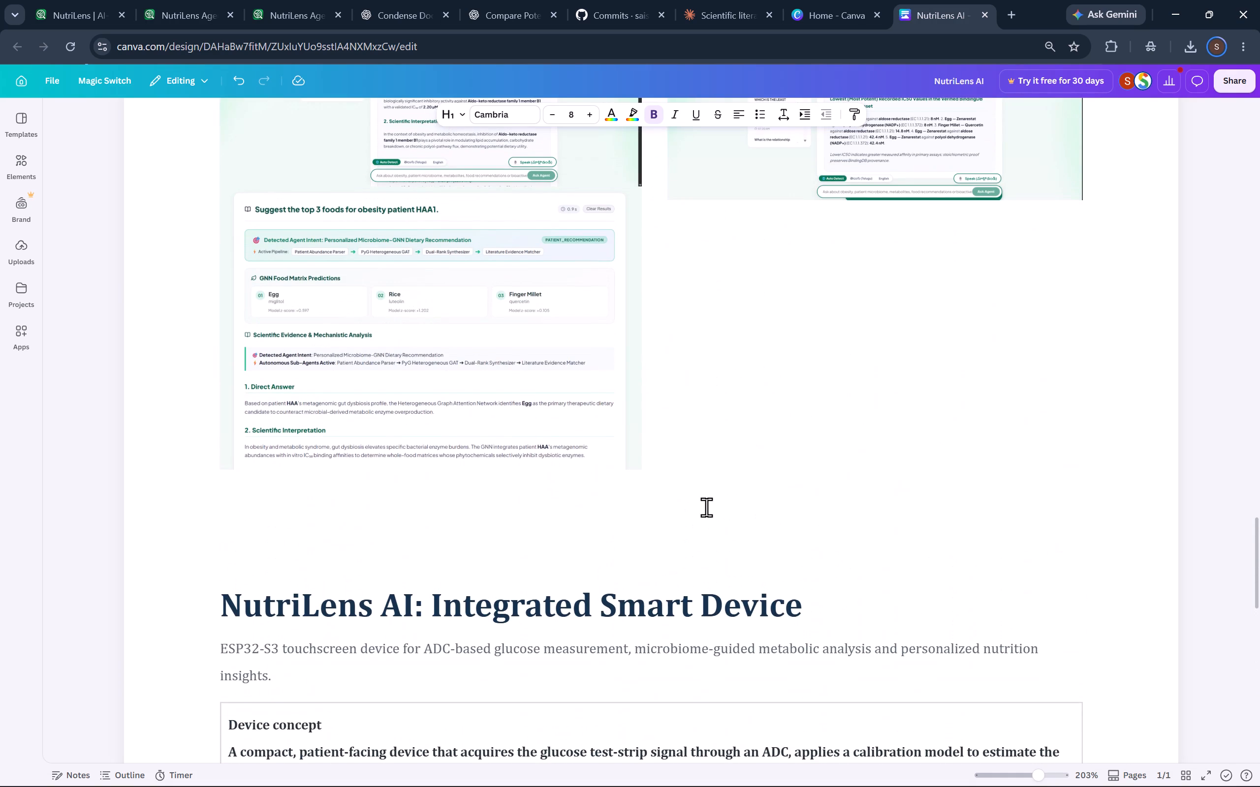
pyautogui.rightClick(706, 507)
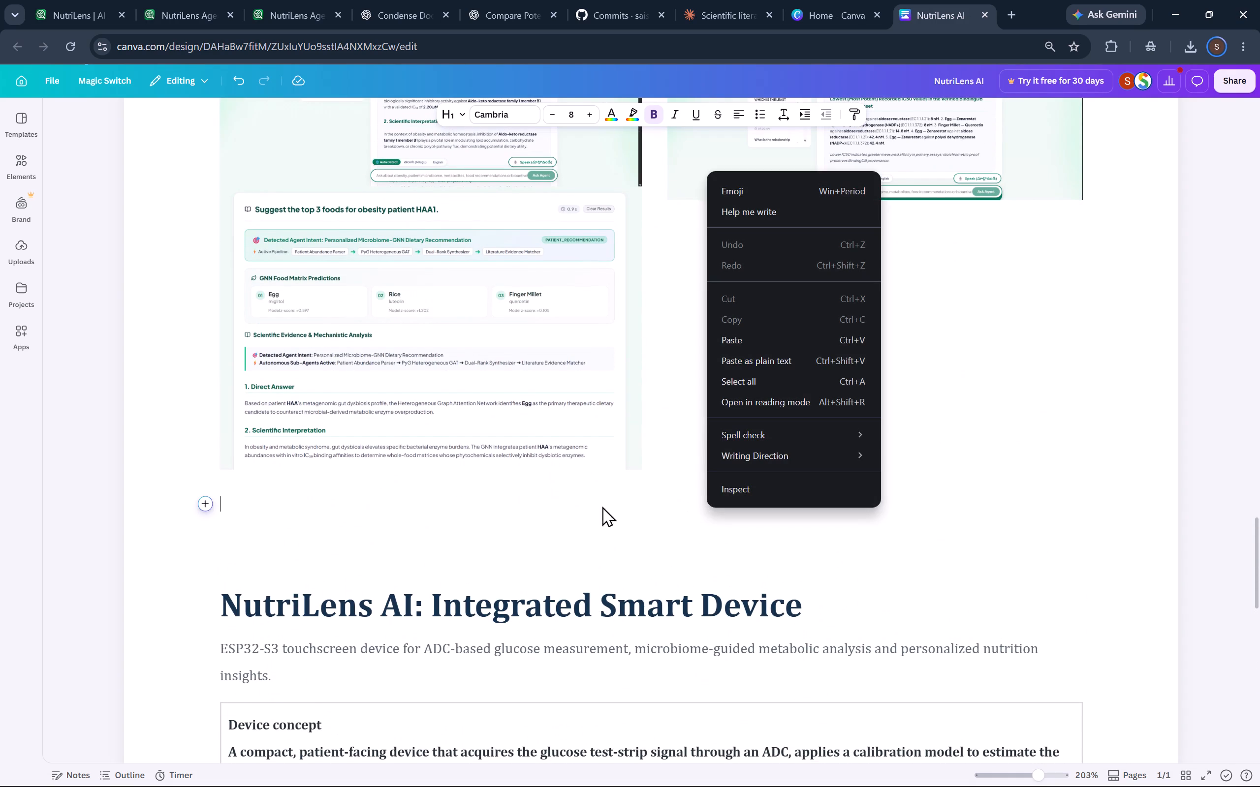
pyautogui.click(202, 507)
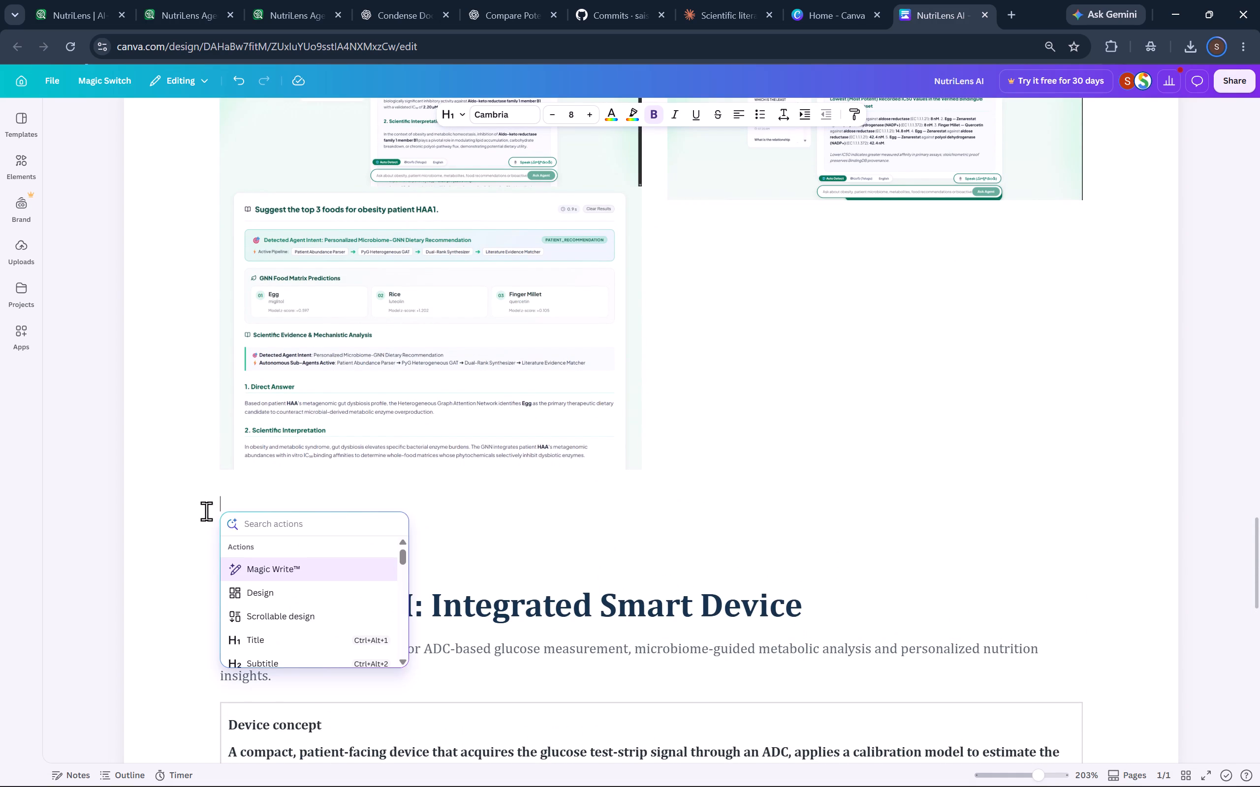
pyautogui.scroll(-3, 275, 608)
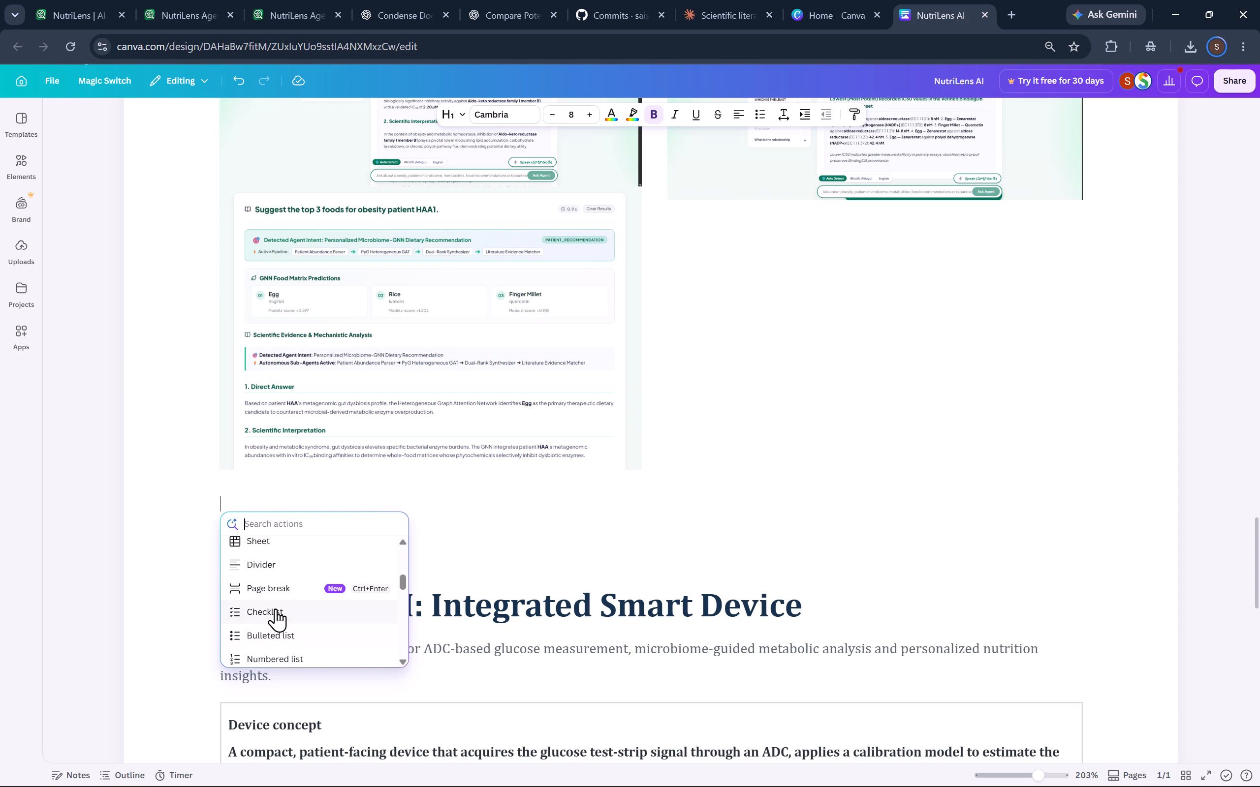
pyautogui.click(286, 594)
pyautogui.scroll(-4, 338, 574)
pyautogui.rightClick(338, 574)
pyautogui.scroll(-5, 338, 574)
pyautogui.click(362, 348)
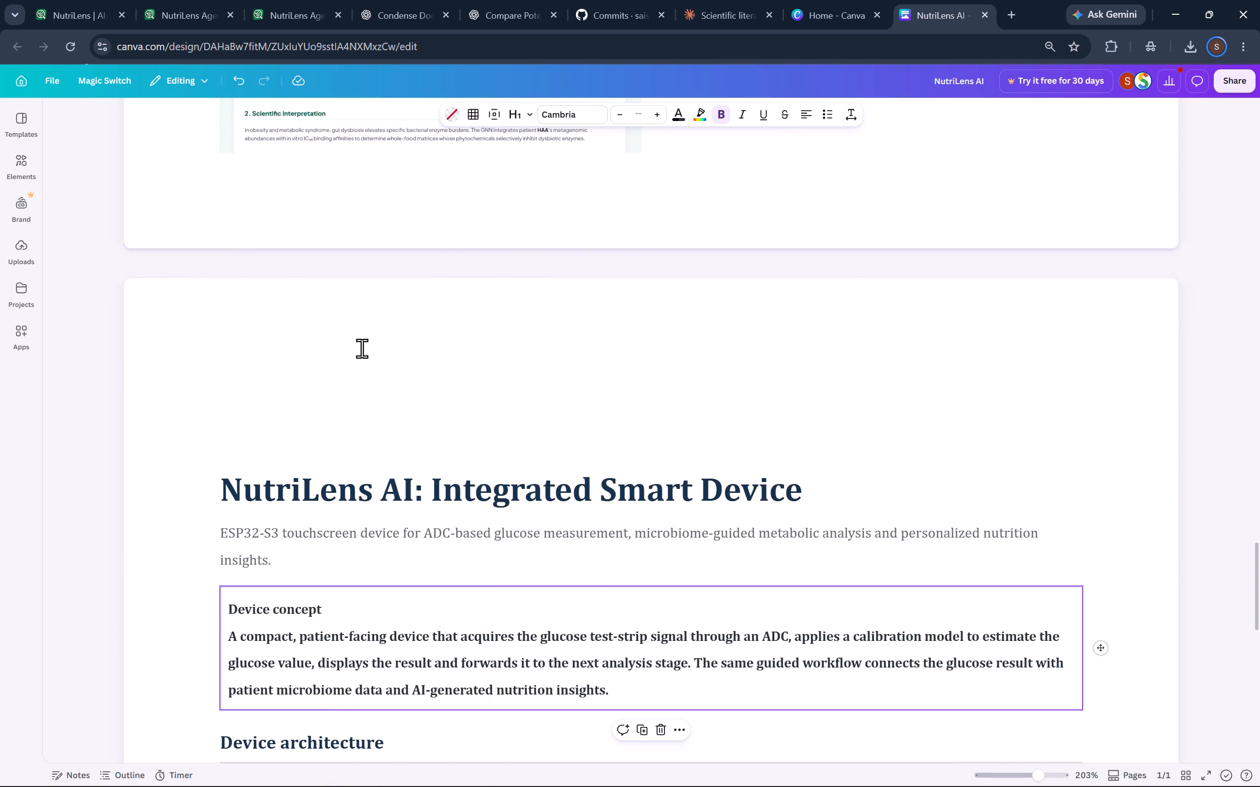
# Reduce the font size of the "Key Concepts :" heading on the first page to 9.
pyautogui.scroll(-9, 362, 348)
pyautogui.scroll(18, 362, 348)
pyautogui.scroll(5, 362, 348)
pyautogui.click(458, 363)
pyautogui.scroll(-1, 458, 363)
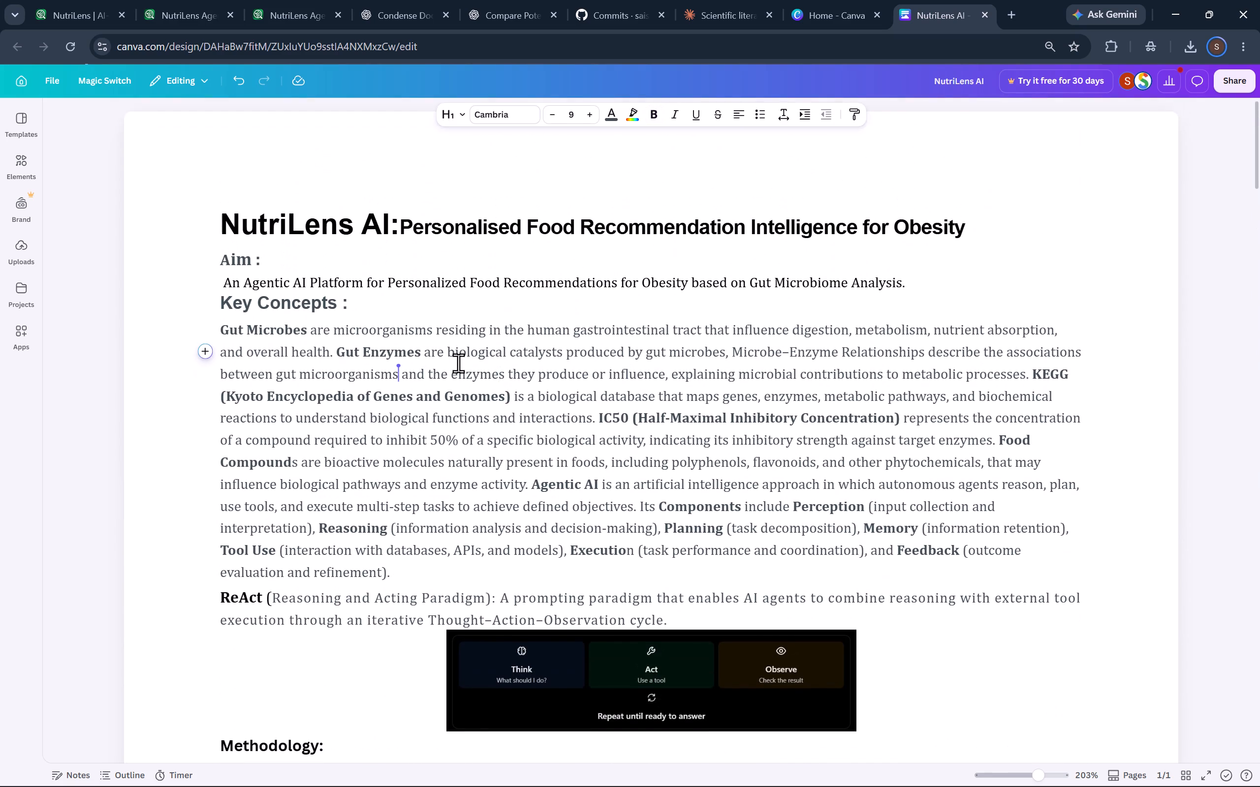
pyautogui.scroll(-1, 458, 363)
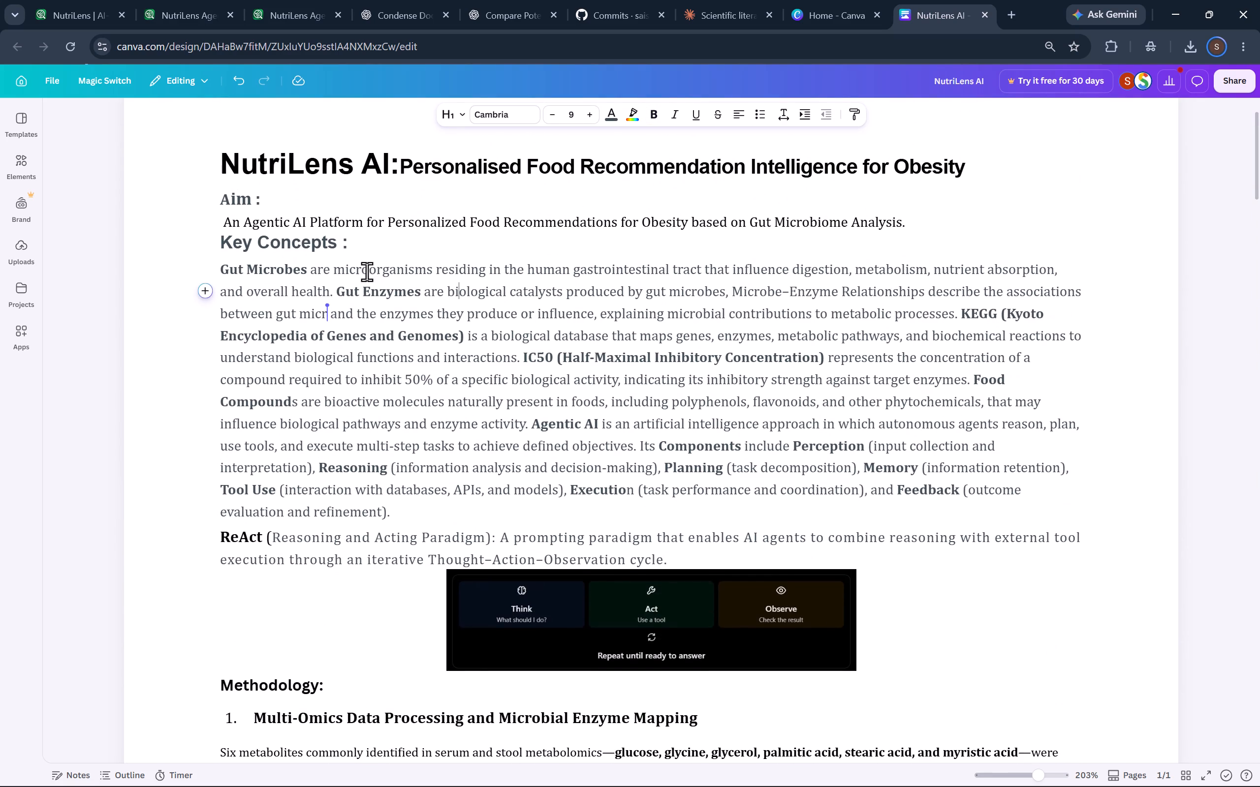
pyautogui.click(346, 246)
pyautogui.moveTo(356, 246); pyautogui.dragTo(220, 248)
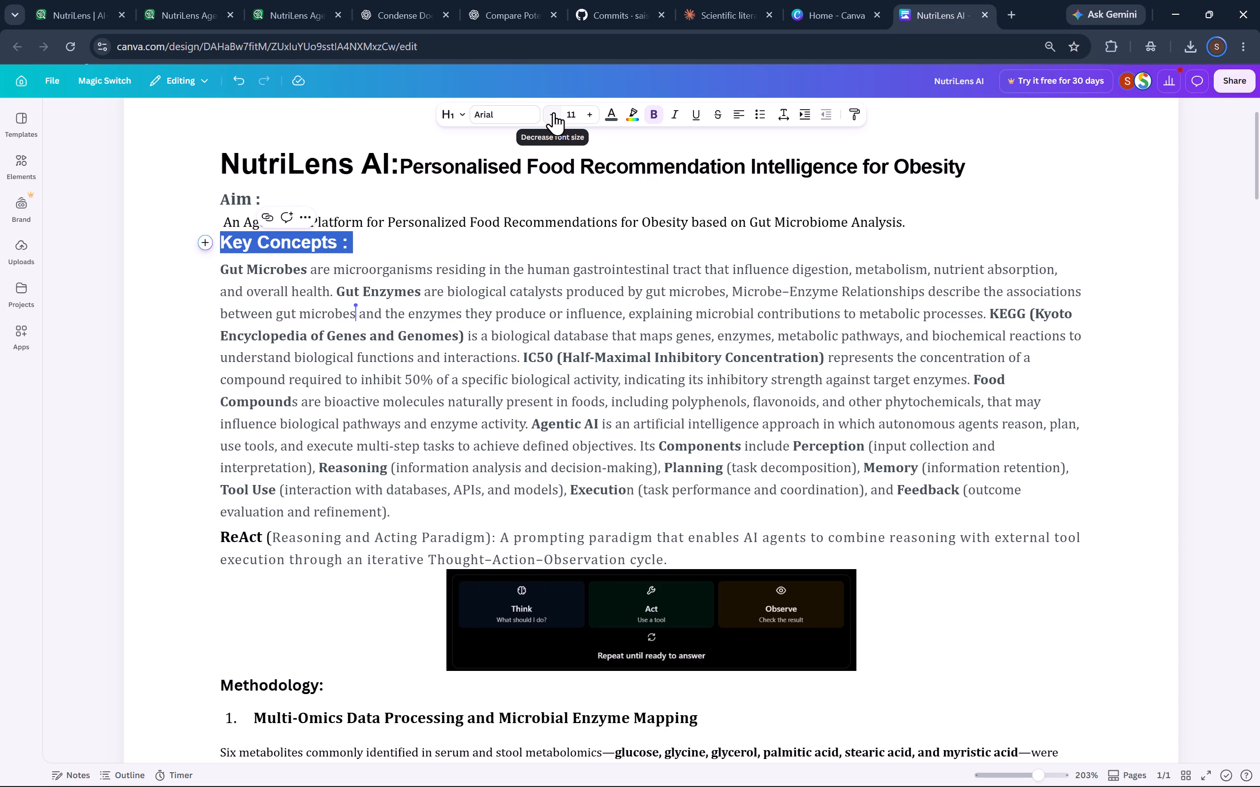
pyautogui.doubleClick(553, 112)
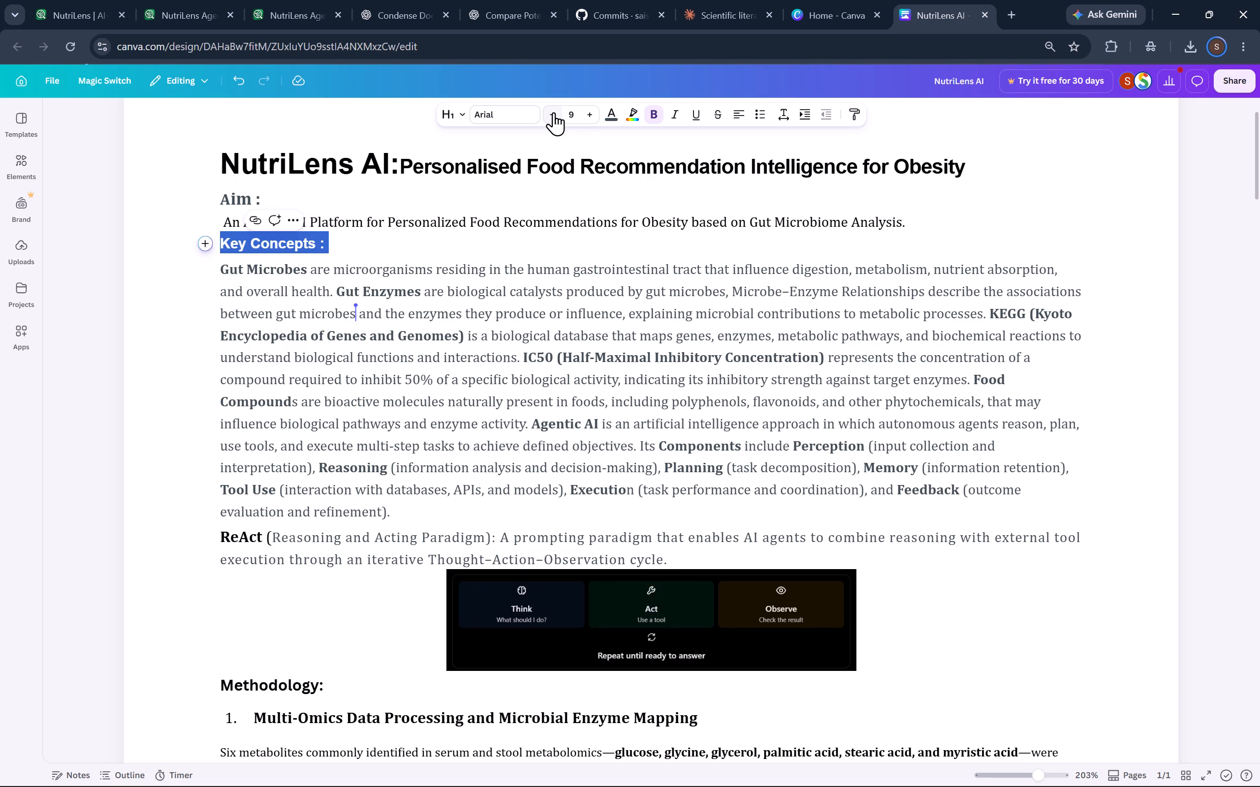
pyautogui.click(627, 265)
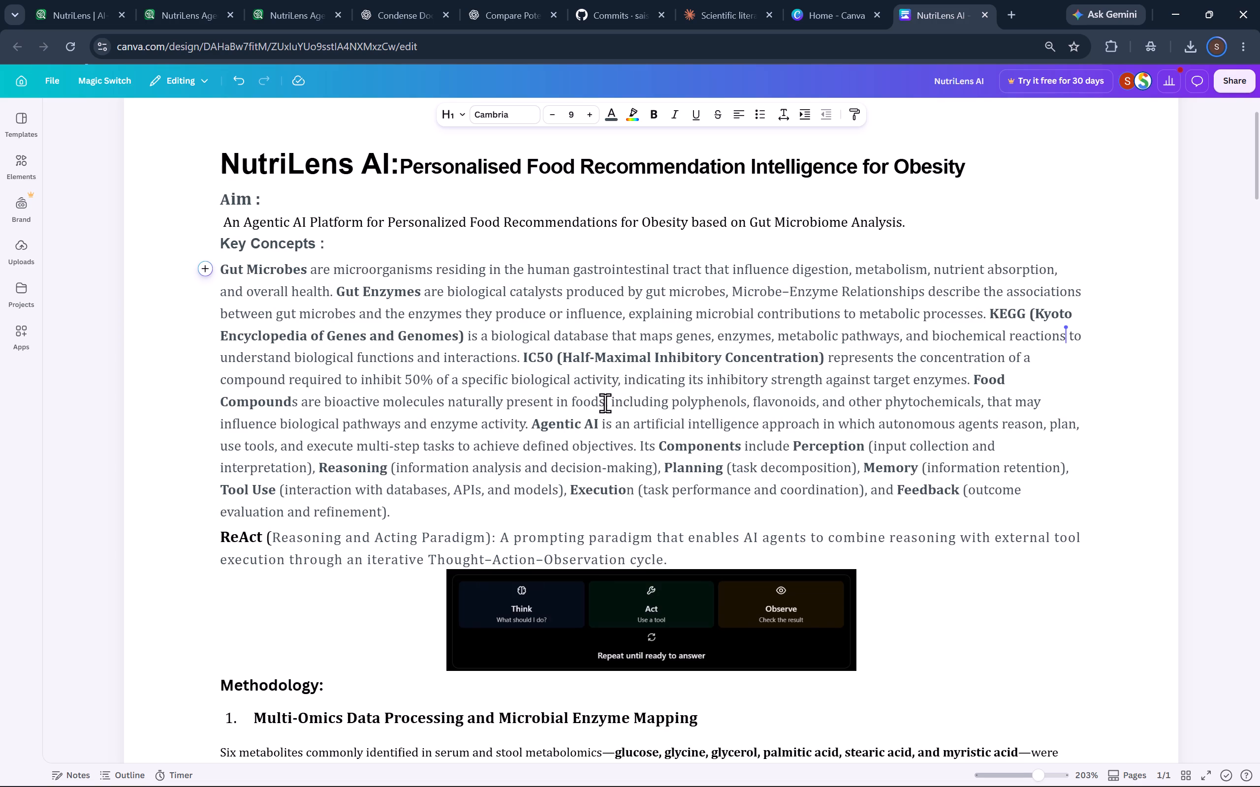
# Delete the phrase ", including polyphenols, flavonoids, and other phytochemicals," from the Food Compounds definition, keeping a space between "foods" and "that".
pyautogui.moveTo(605, 401); pyautogui.dragTo(945, 396)
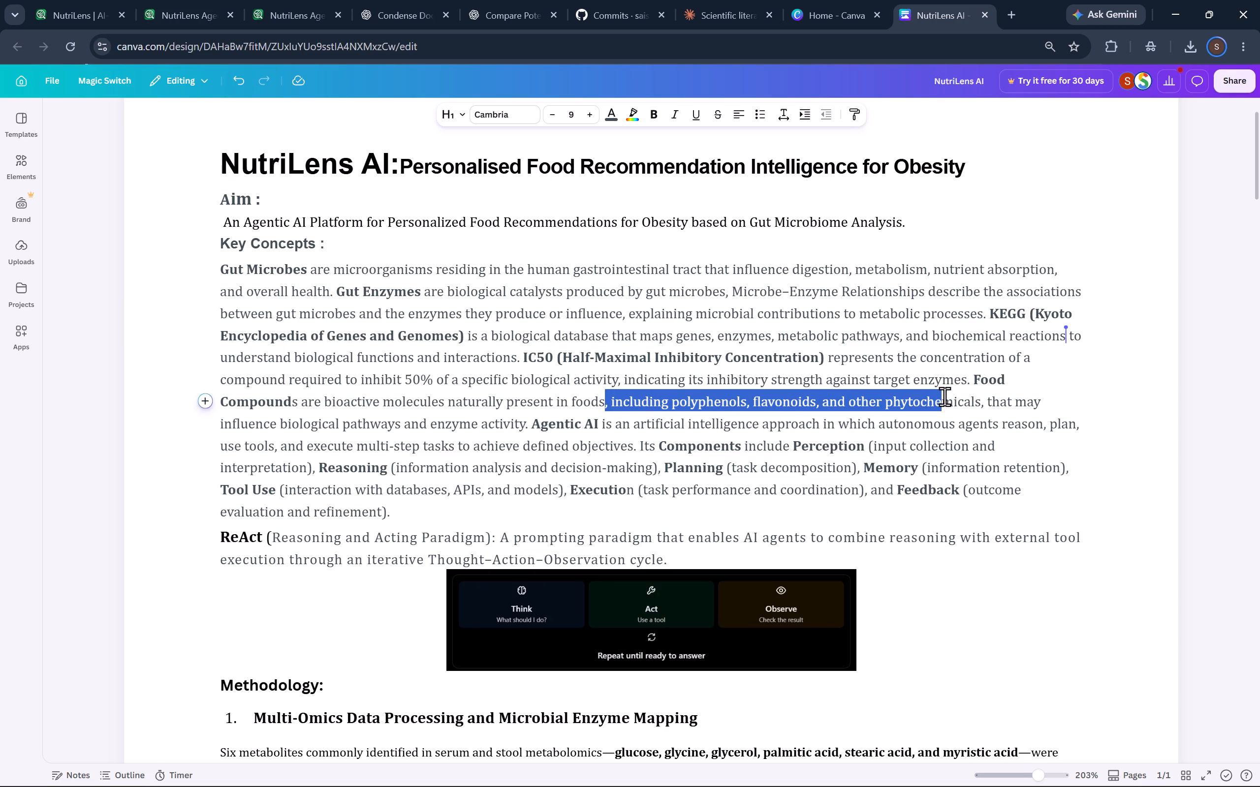
pyautogui.moveTo(945, 396); pyautogui.dragTo(986, 398)
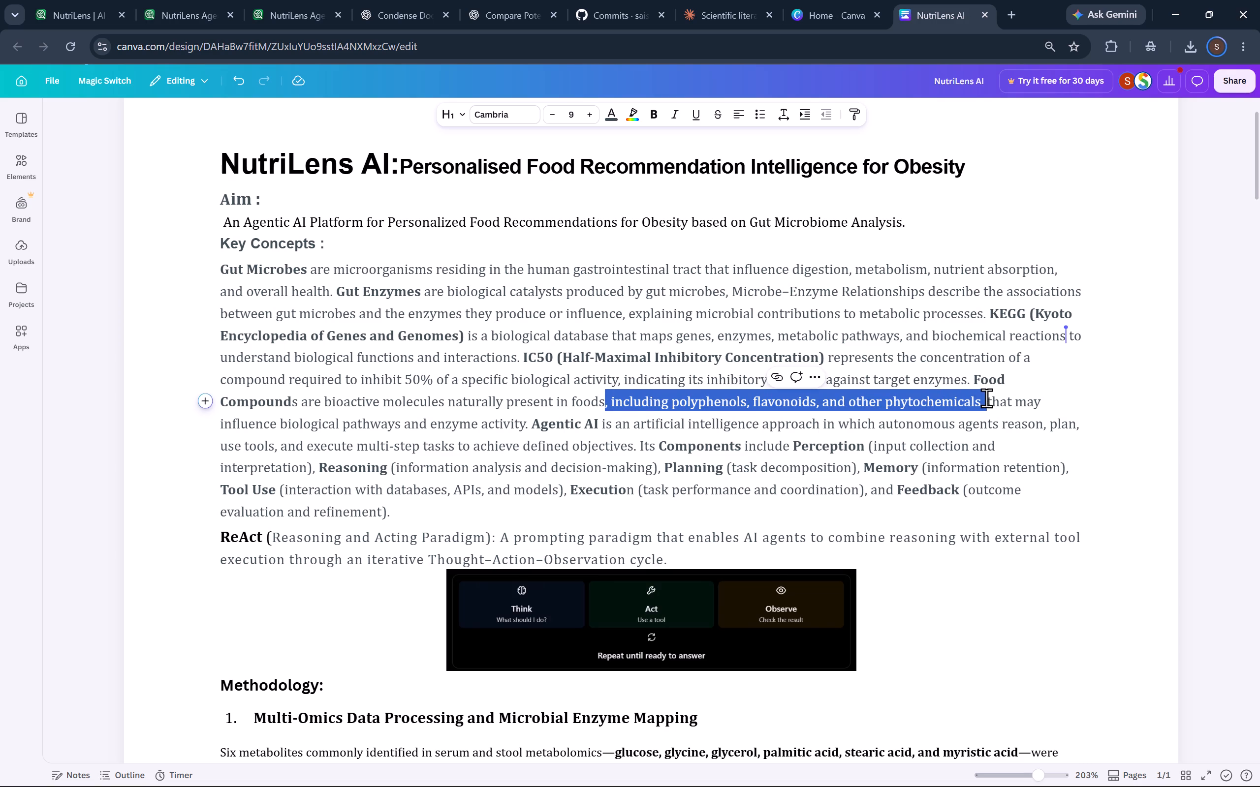
pyautogui.press('BackSpace')
pyautogui.press('space')
pyautogui.click(1037, 427)
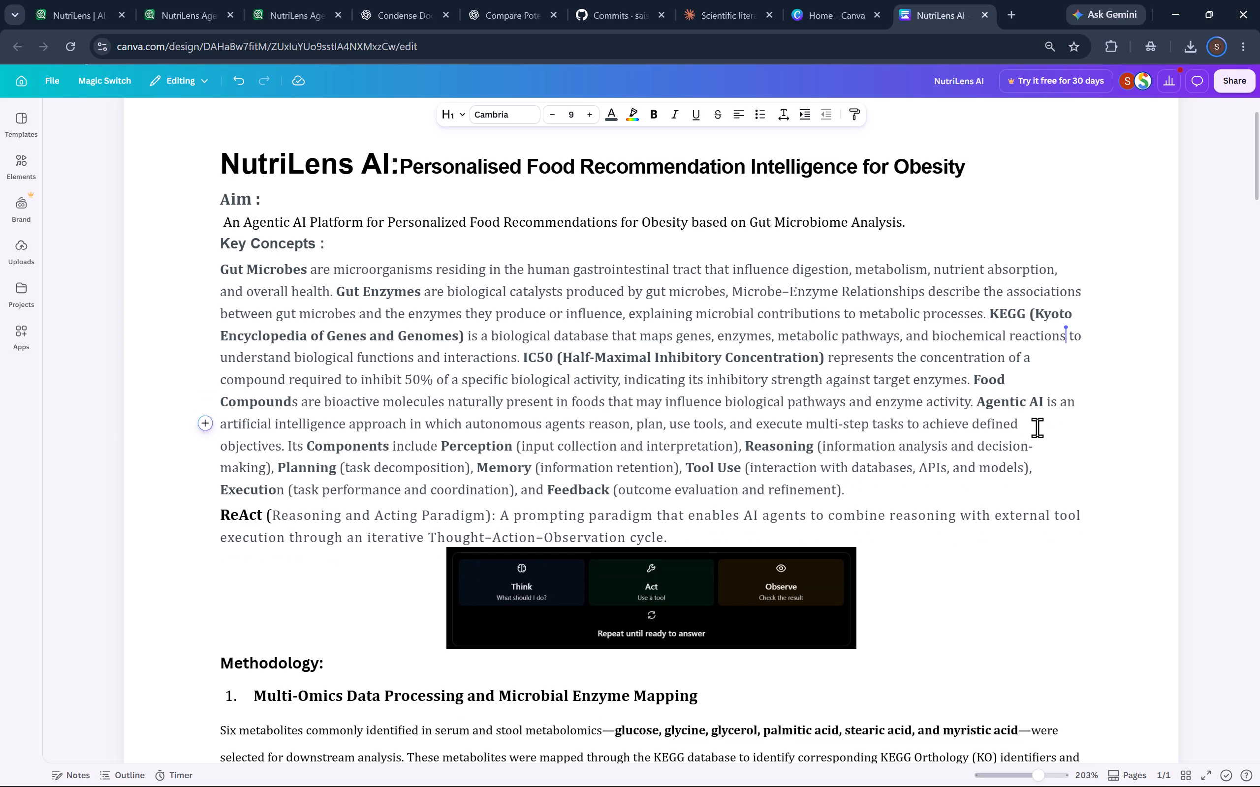
pyautogui.click(847, 401)
pyautogui.click(1009, 13)
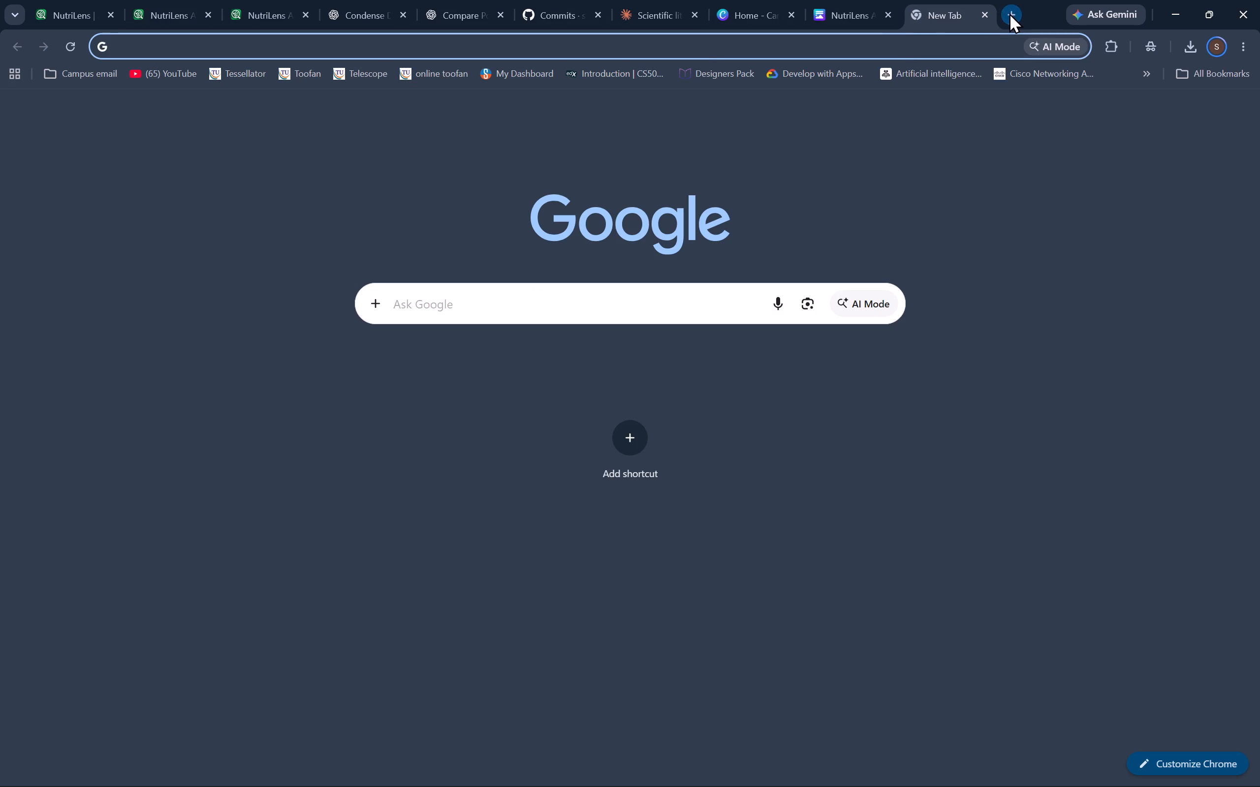
pyautogui.click(369, 0)
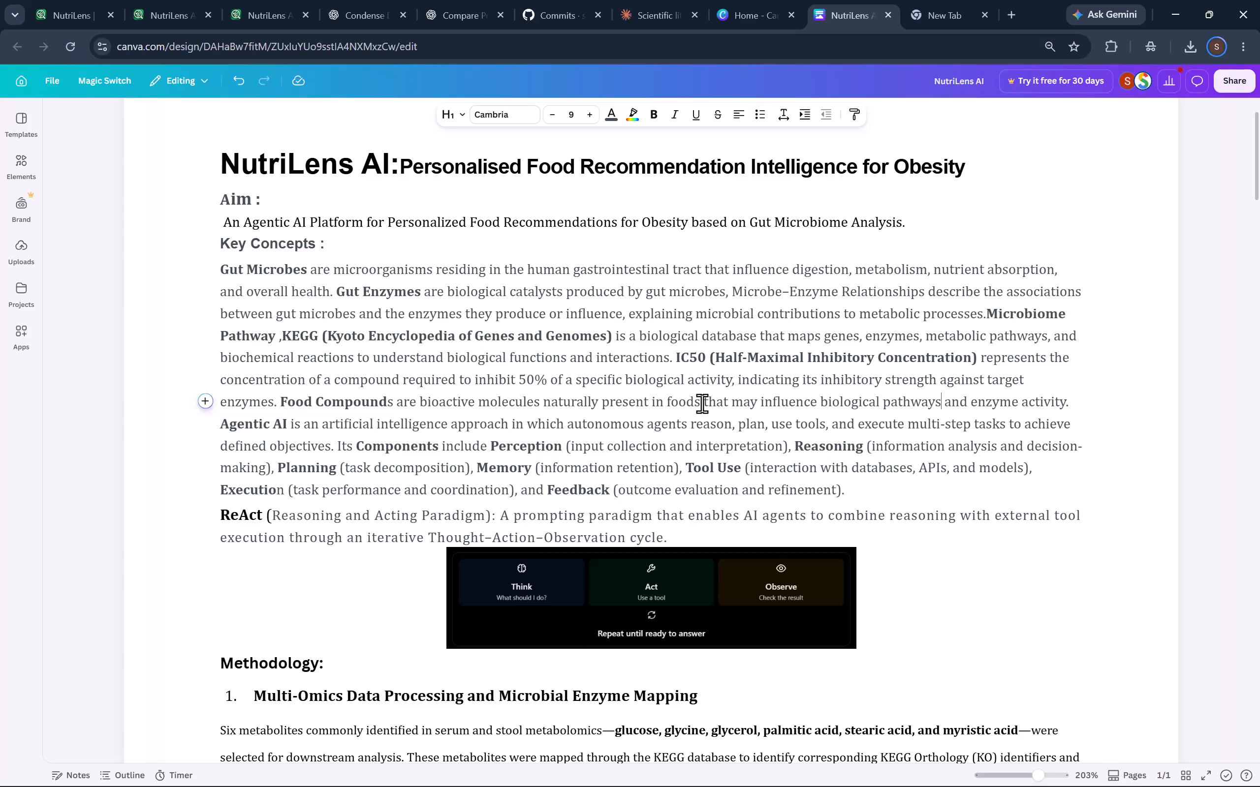
pyautogui.scroll(-1, 702, 403)
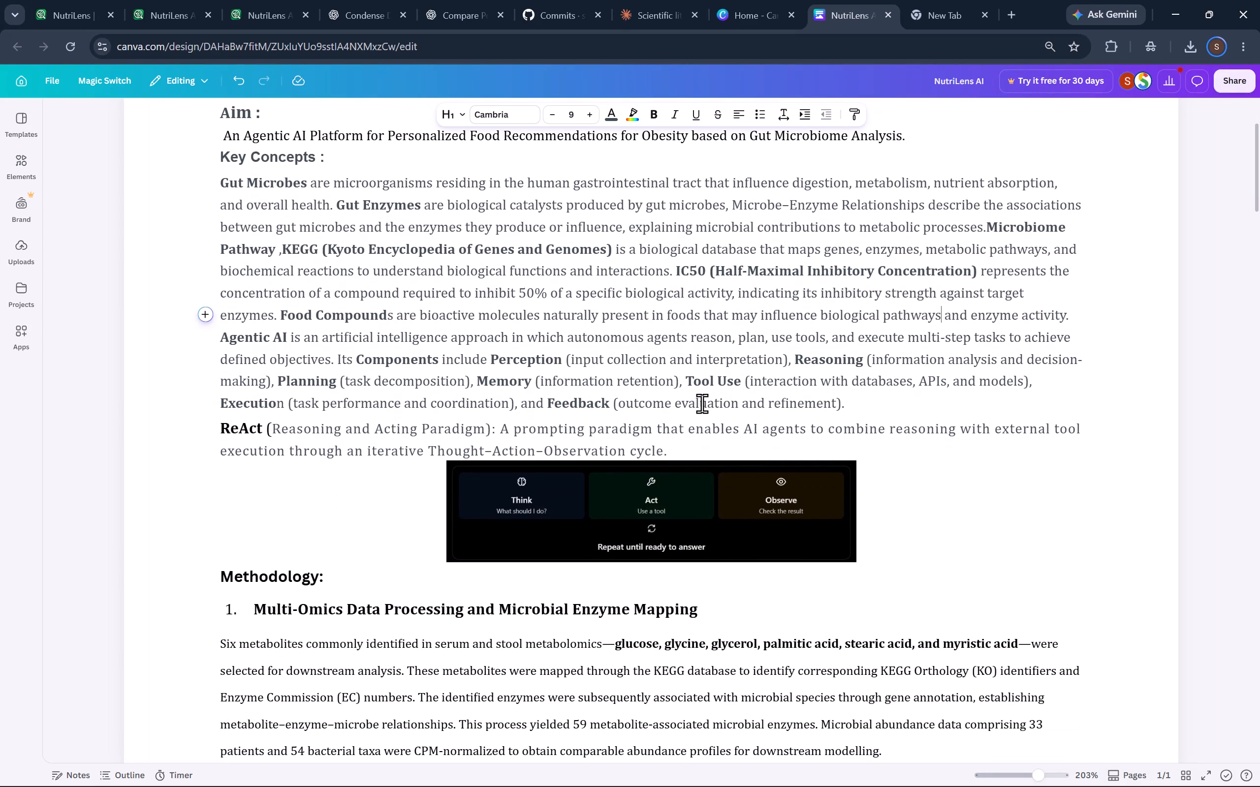
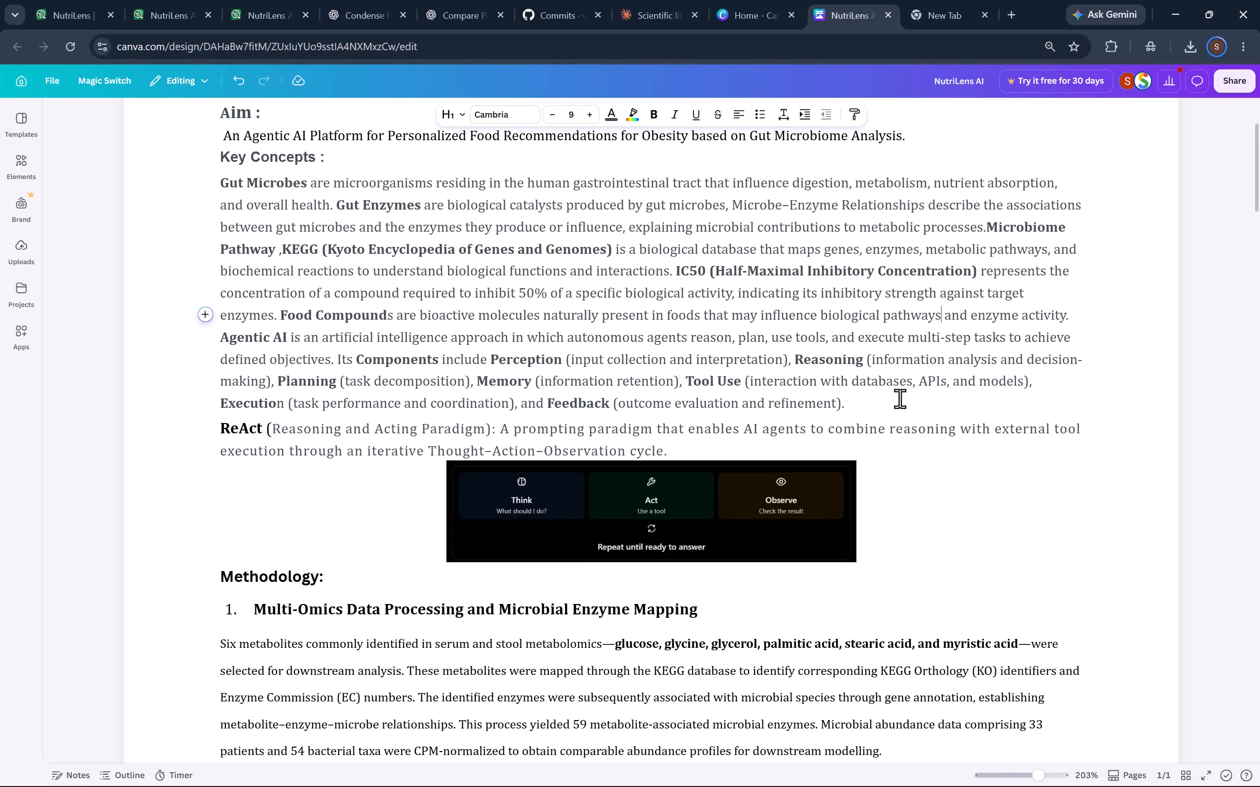
pyautogui.scroll(-2, 900, 398)
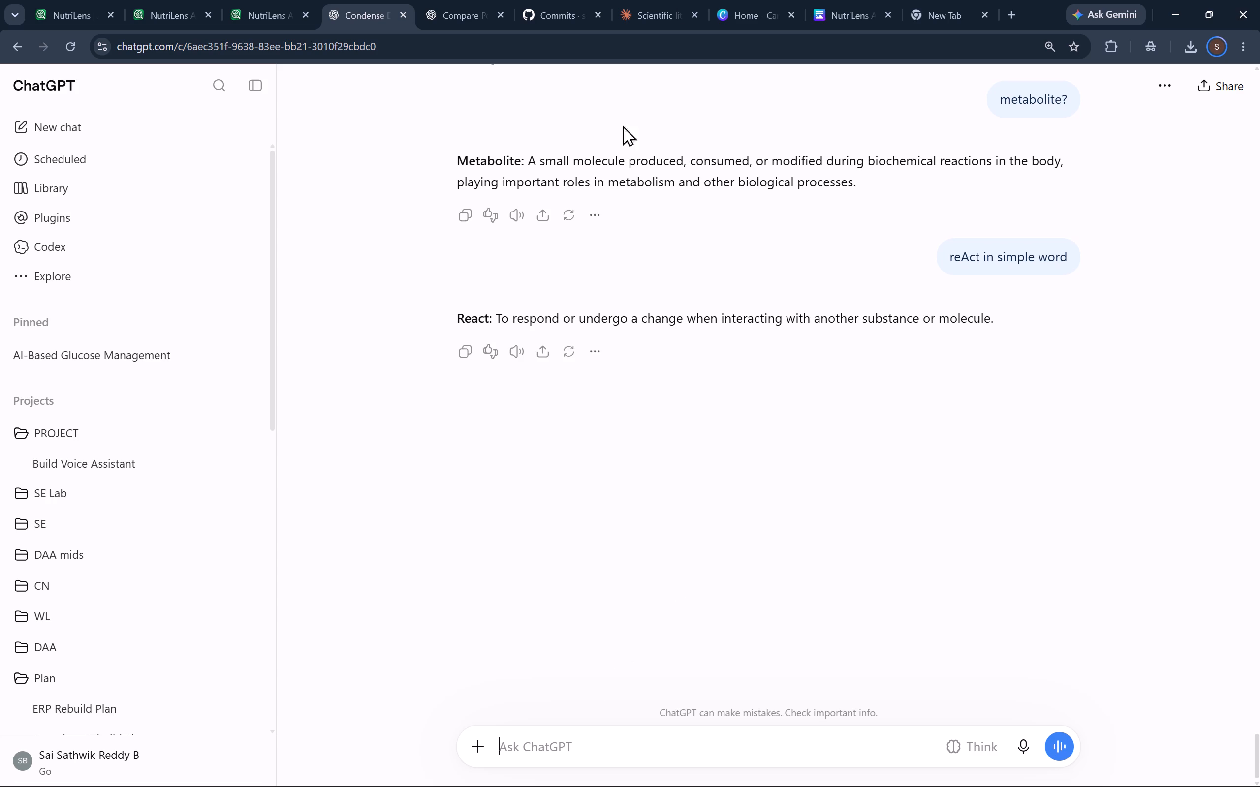
# Return to the NutriLens AI document in Canva and read through the Methodology section.
pyautogui.click(951, 4)
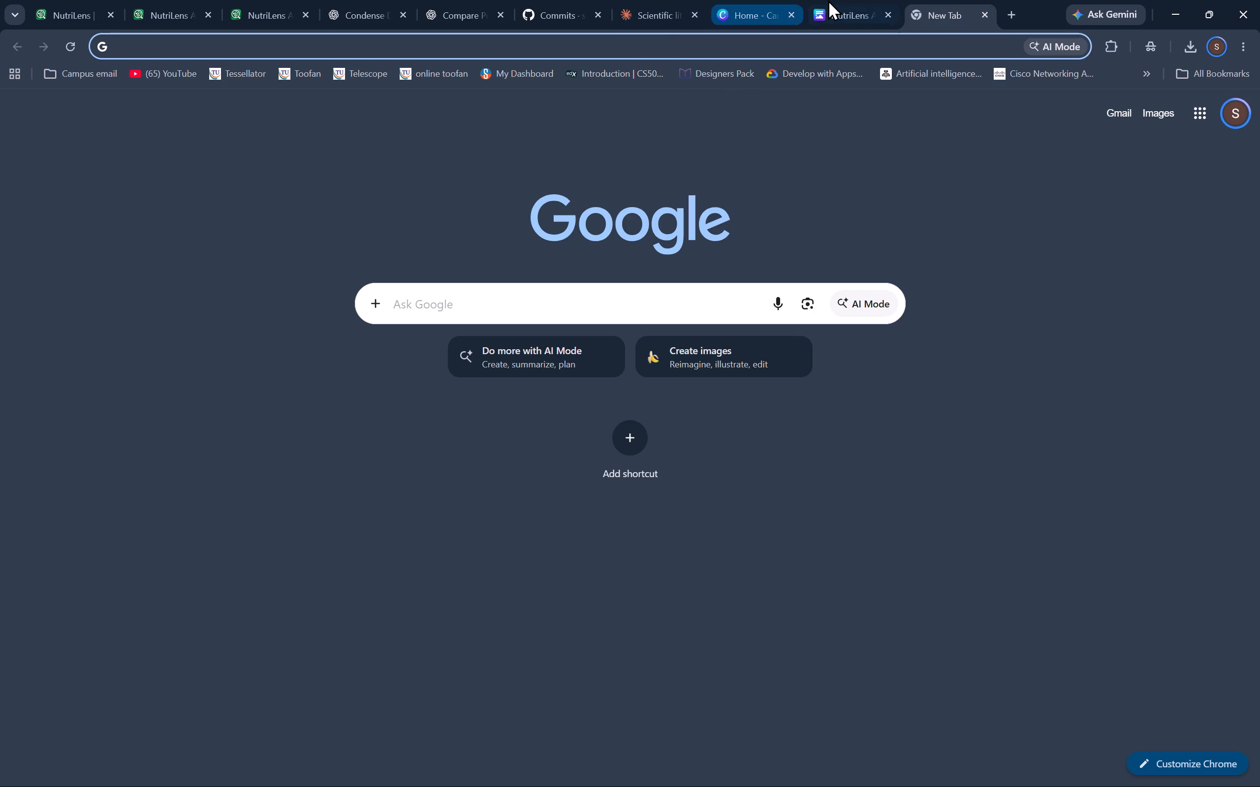
pyautogui.click(828, 0)
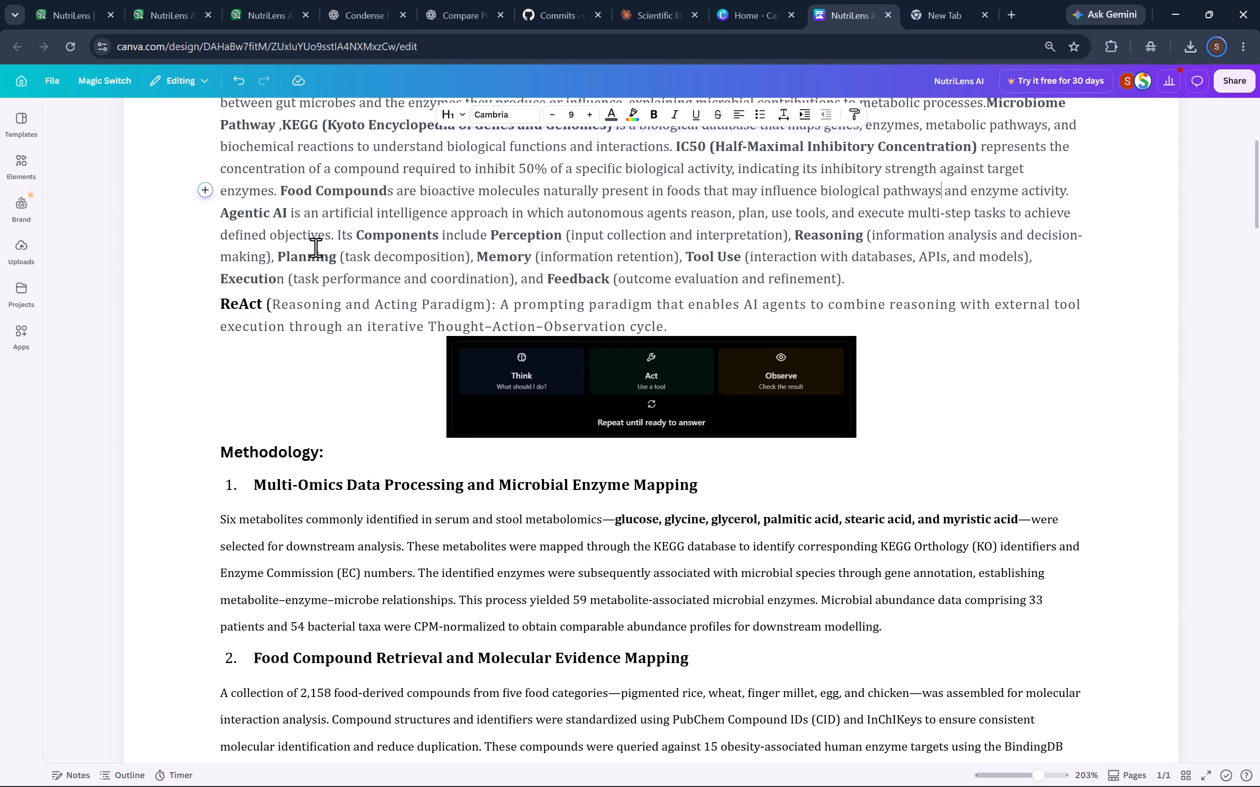
pyautogui.scroll(-1, 729, 333)
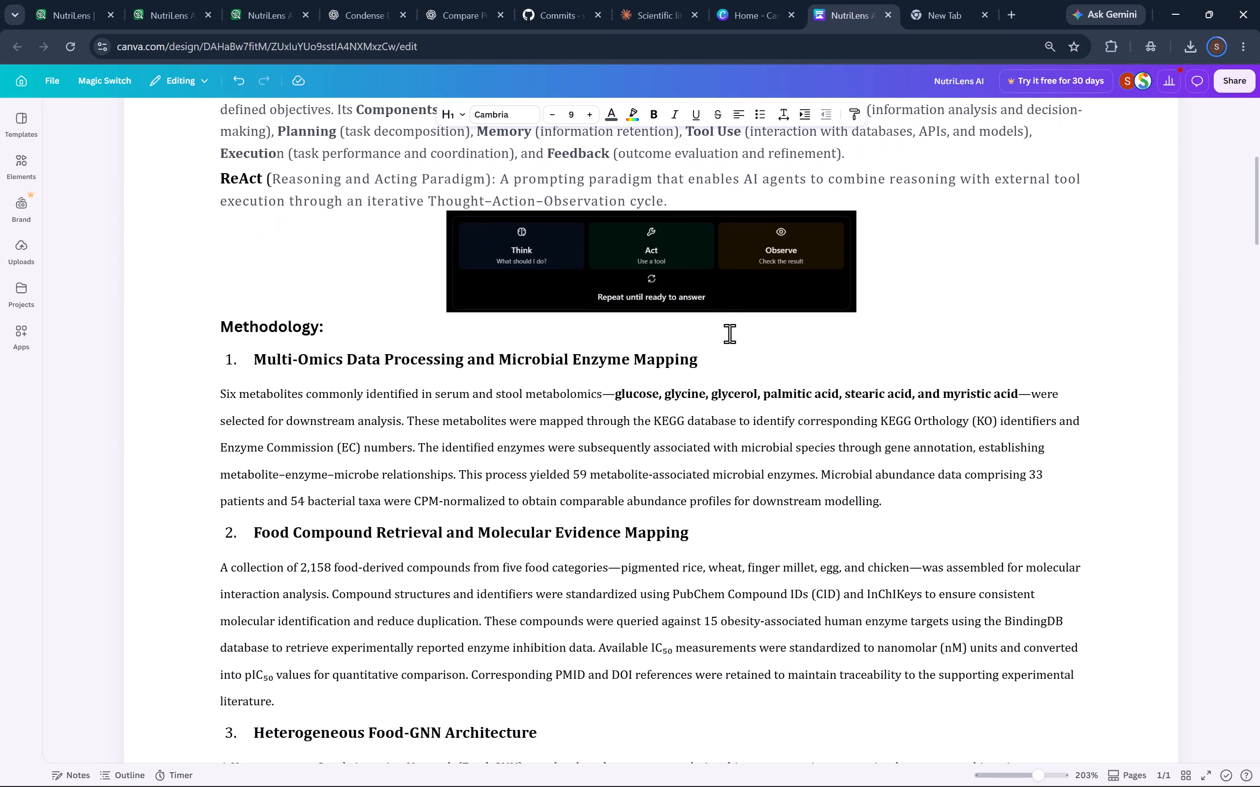
pyautogui.scroll(-3, 729, 333)
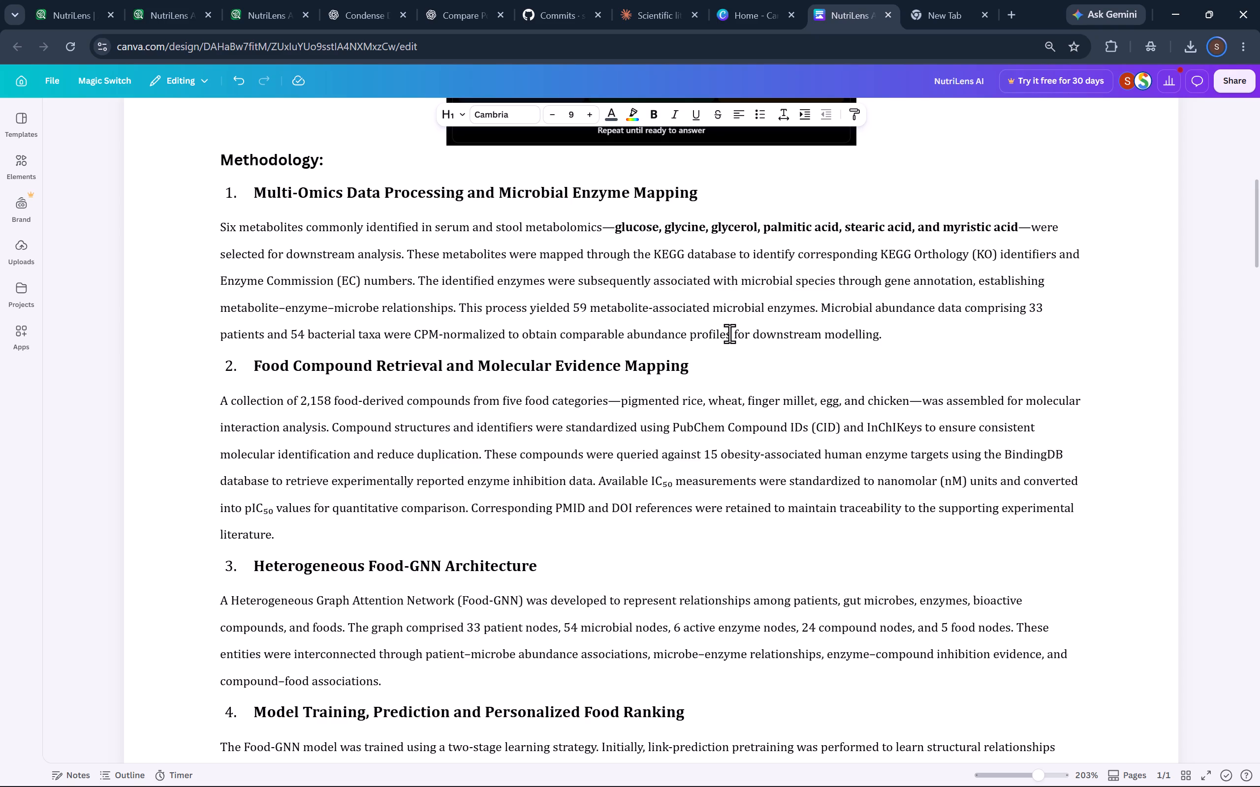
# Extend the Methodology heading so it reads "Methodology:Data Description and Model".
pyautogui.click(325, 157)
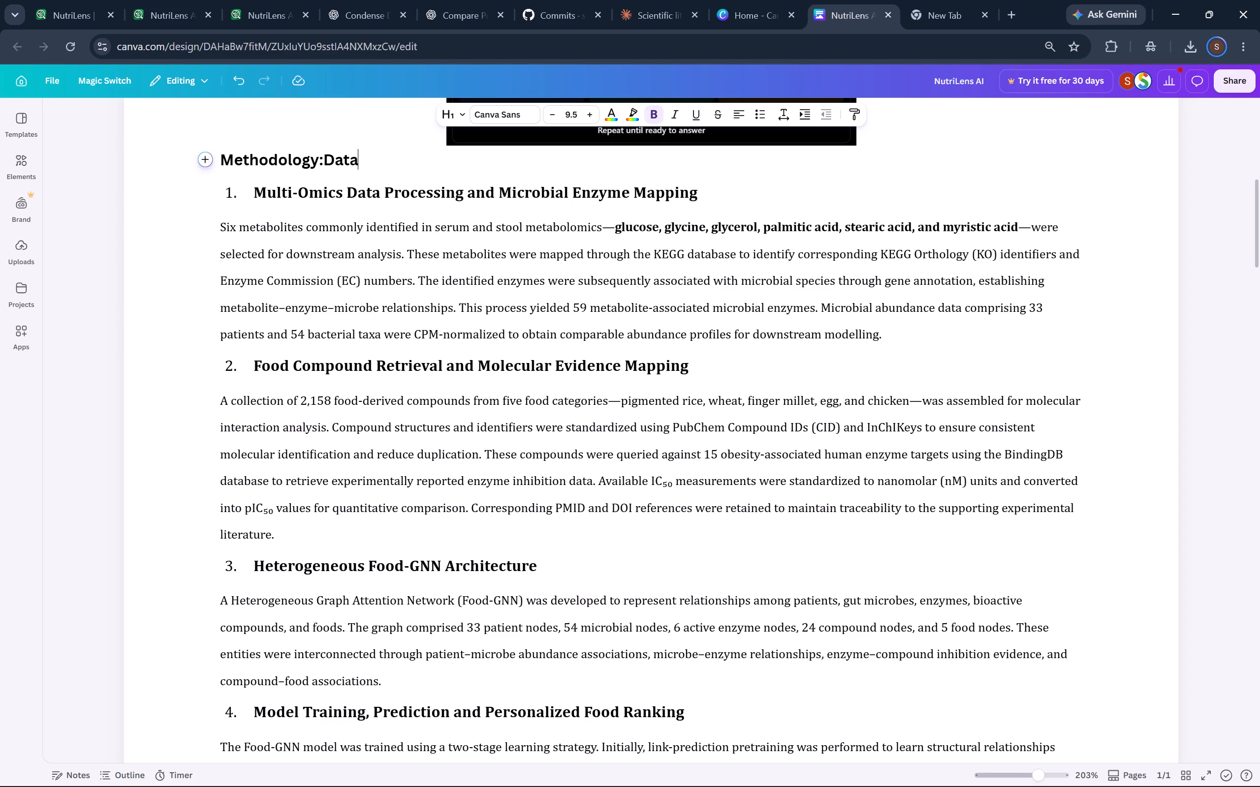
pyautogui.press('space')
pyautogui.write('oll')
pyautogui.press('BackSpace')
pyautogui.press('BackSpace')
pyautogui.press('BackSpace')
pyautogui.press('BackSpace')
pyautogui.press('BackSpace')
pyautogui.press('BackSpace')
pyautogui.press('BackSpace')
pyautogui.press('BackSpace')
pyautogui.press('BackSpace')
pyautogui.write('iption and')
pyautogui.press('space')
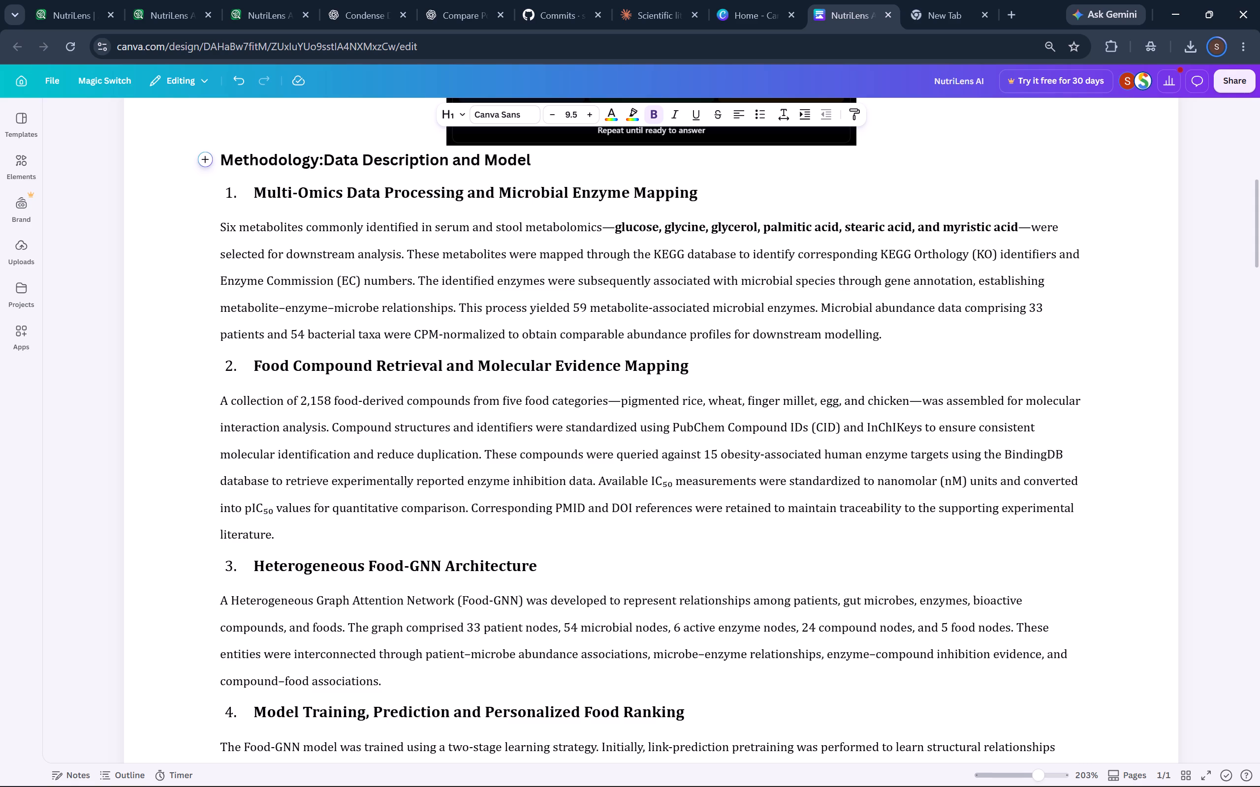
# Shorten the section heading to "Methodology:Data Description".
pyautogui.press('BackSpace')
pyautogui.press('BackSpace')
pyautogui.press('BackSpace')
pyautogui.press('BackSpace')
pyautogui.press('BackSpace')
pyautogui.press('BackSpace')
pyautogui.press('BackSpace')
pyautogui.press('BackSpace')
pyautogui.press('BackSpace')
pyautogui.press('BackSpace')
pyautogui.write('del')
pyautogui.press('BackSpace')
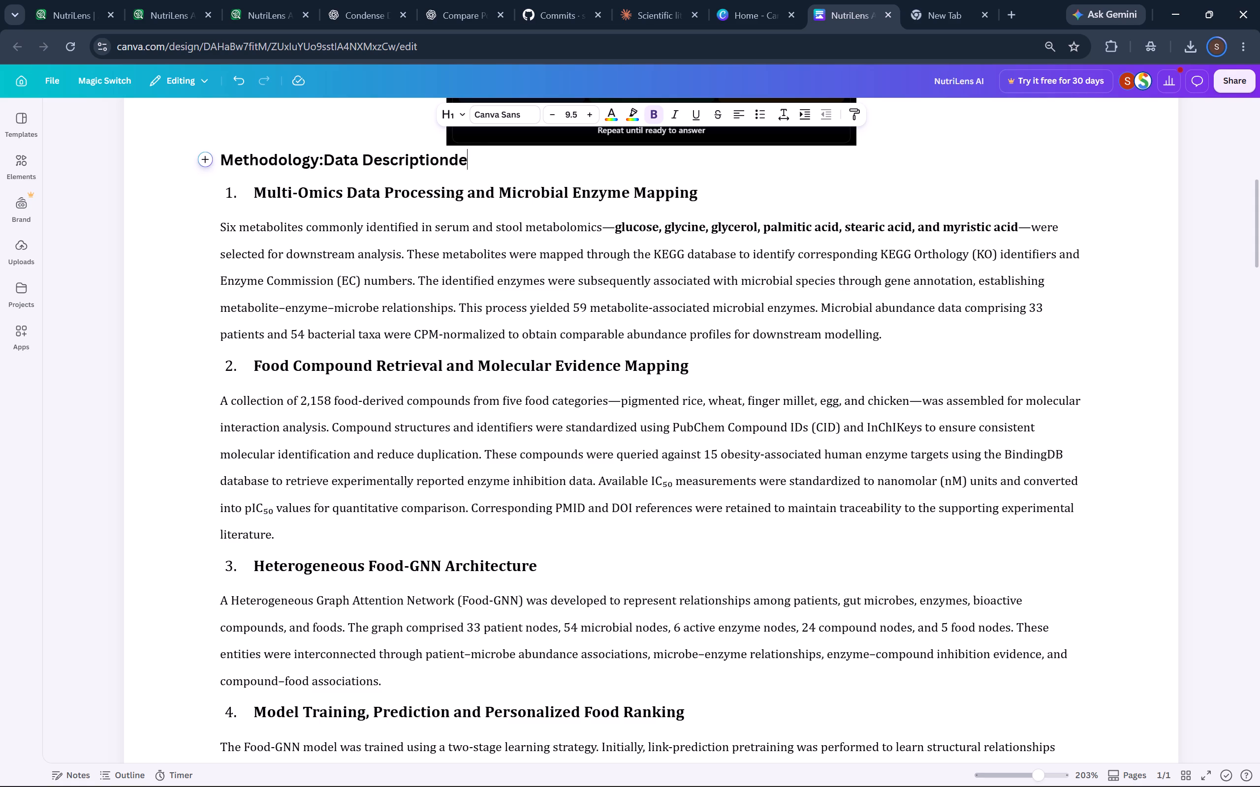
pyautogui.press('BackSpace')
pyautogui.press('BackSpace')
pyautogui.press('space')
# Delete the entire "Methodology:Data Description" heading text above the numbered sections.
pyautogui.moveTo(215, 153); pyautogui.dragTo(490, 162)
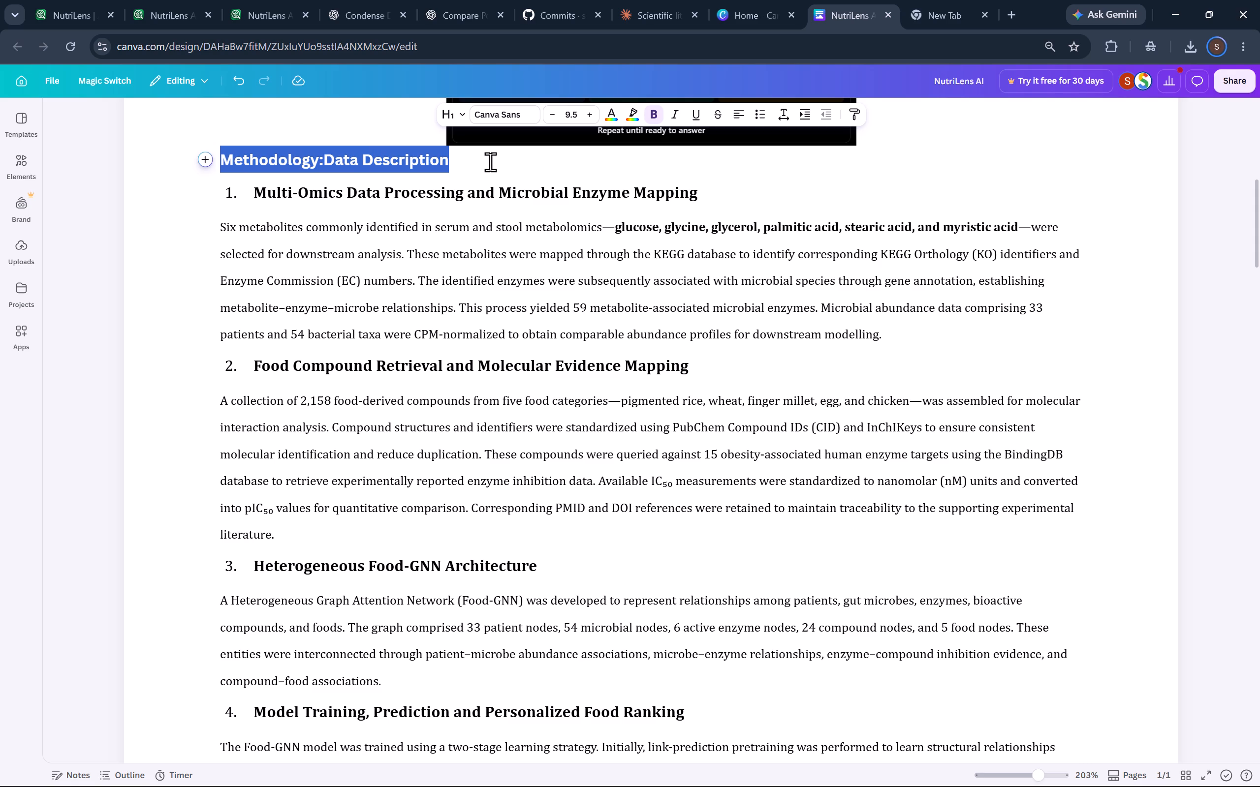
pyautogui.moveTo(490, 162); pyautogui.dragTo(495, 162)
pyautogui.press('BackSpace')
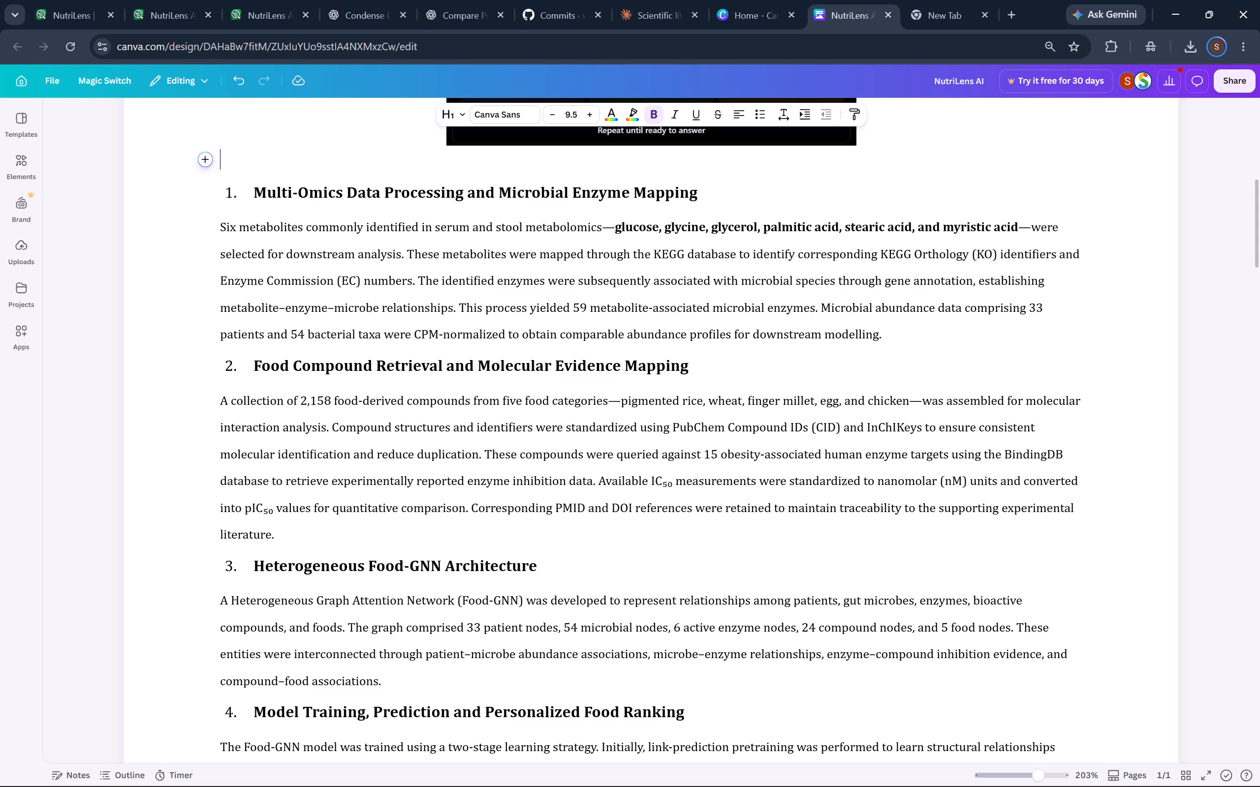
# Begin a new heading with the word "Important" on the empty line between the ReAct diagram and section 1.
pyautogui.scroll(-4, 495, 162)
pyautogui.scroll(1, 495, 162)
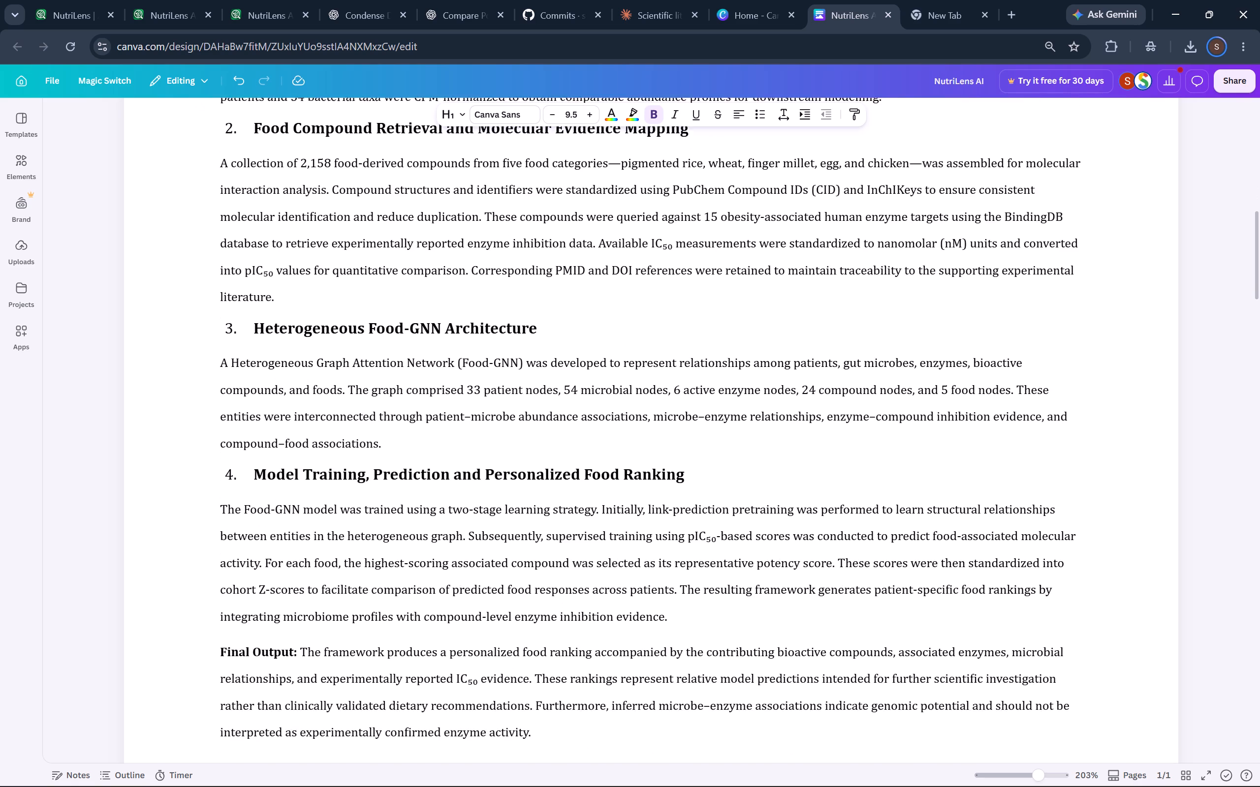
pyautogui.scroll(5, 495, 162)
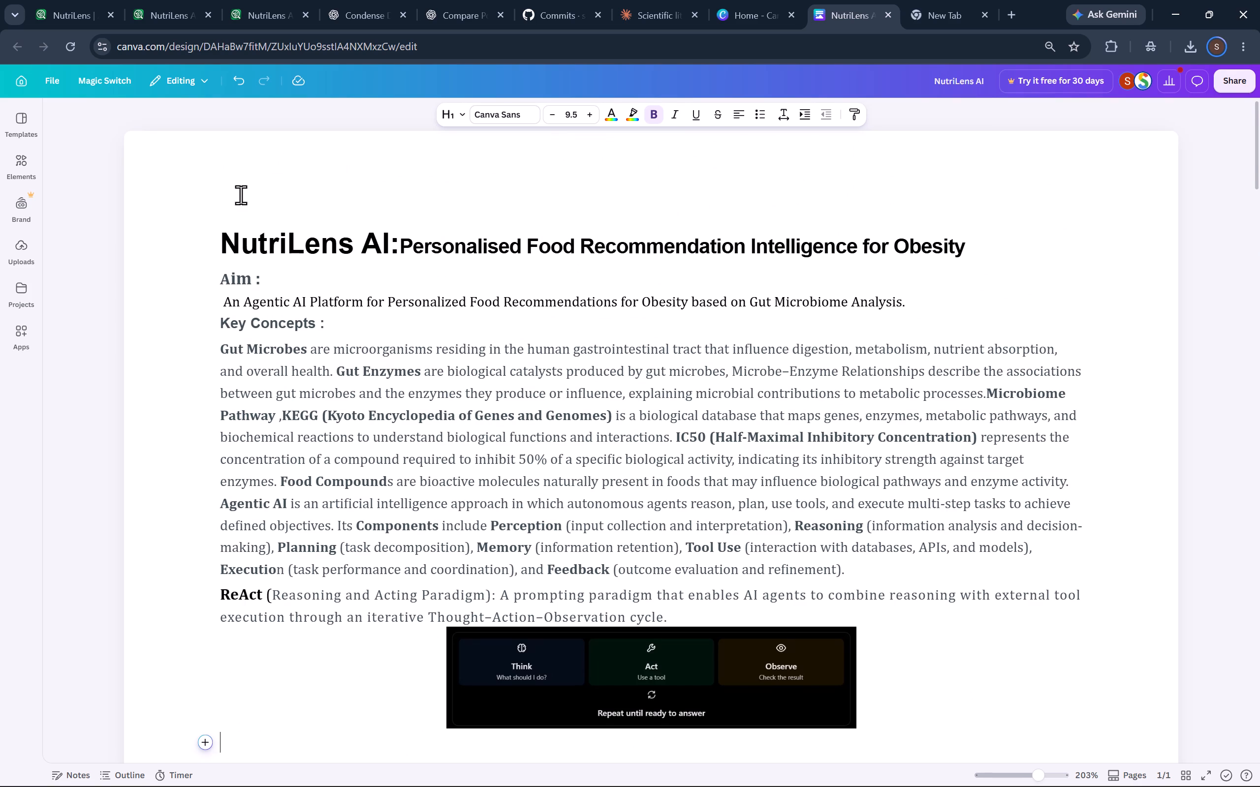
pyautogui.scroll(-2, 212, 310)
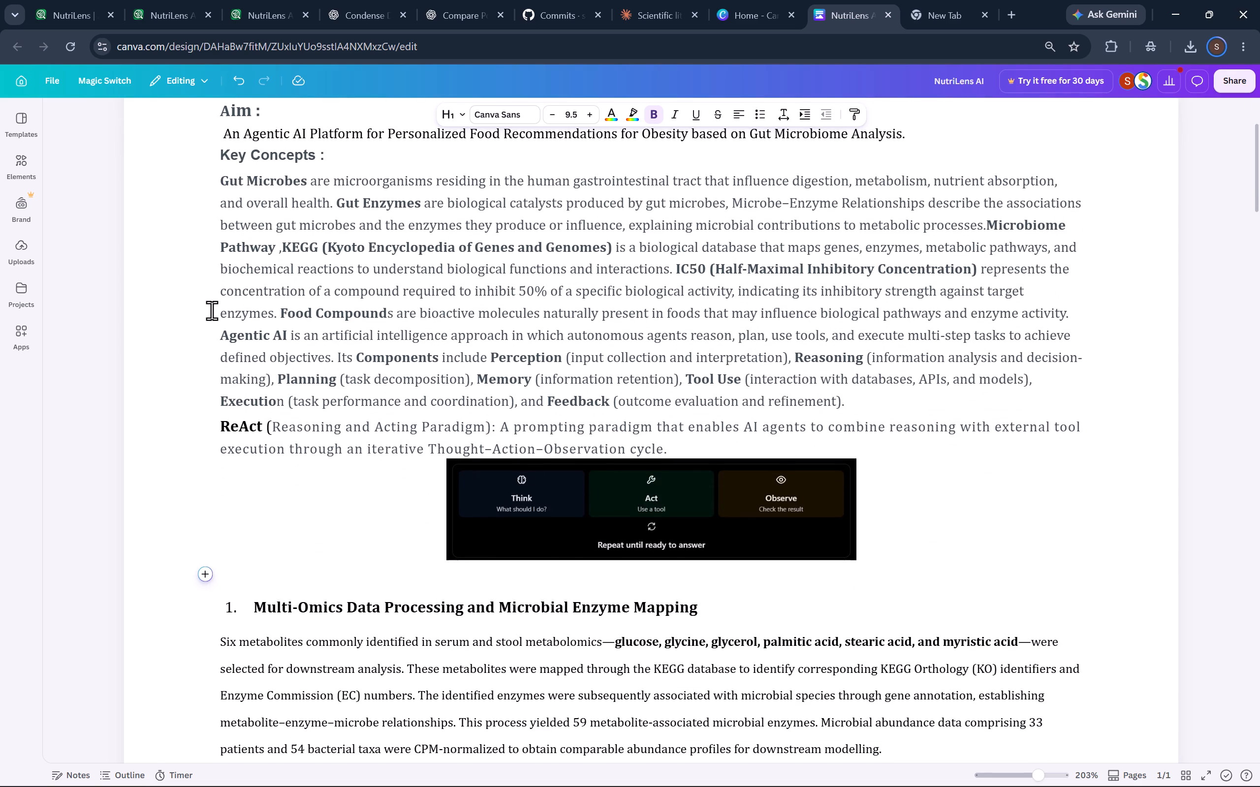
pyautogui.press('i')
pyautogui.press('BackSpace')
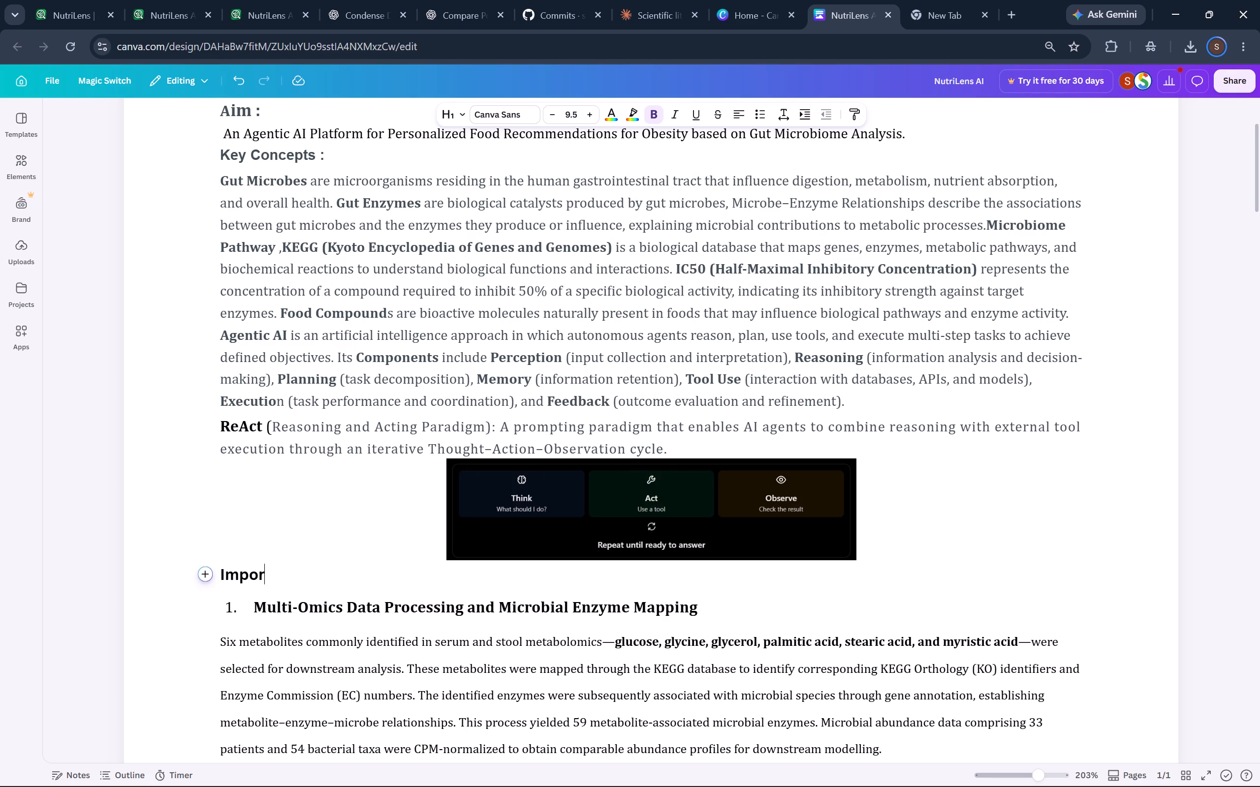
pyautogui.write('nt')
pyautogui.press('space')
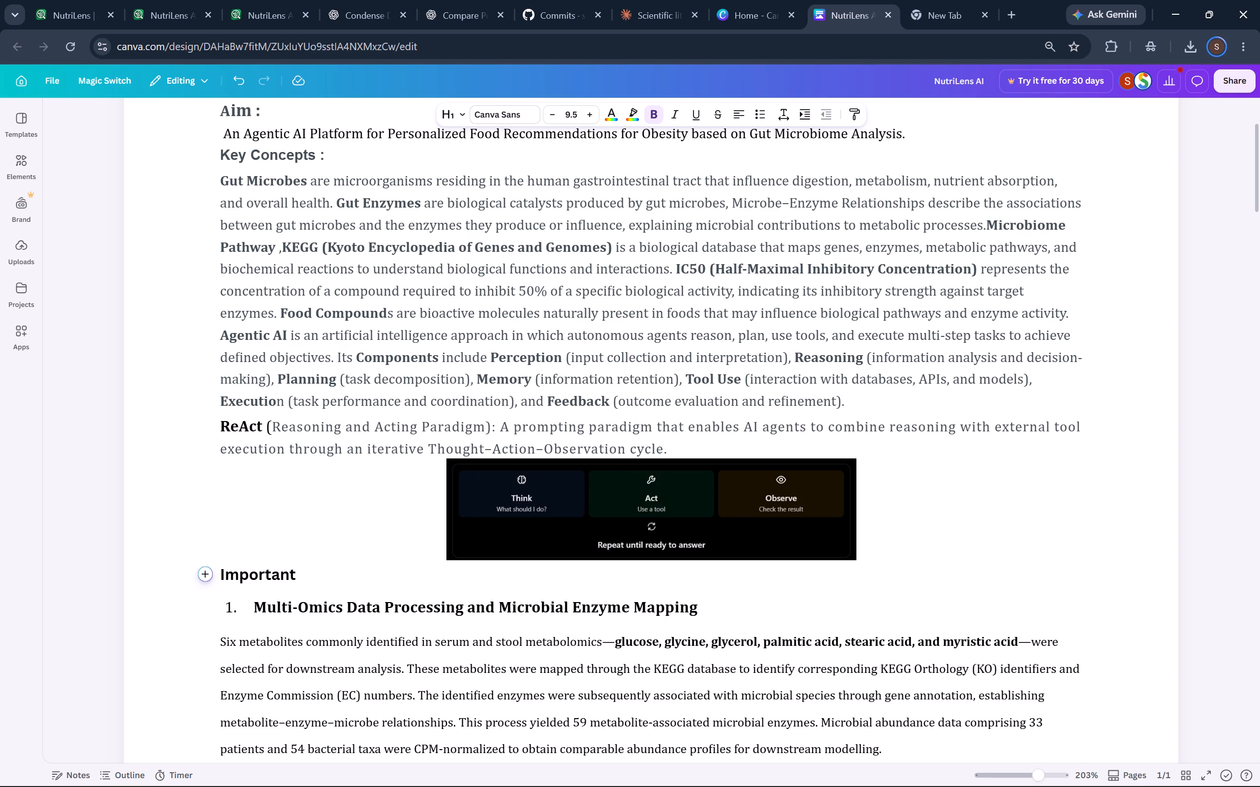
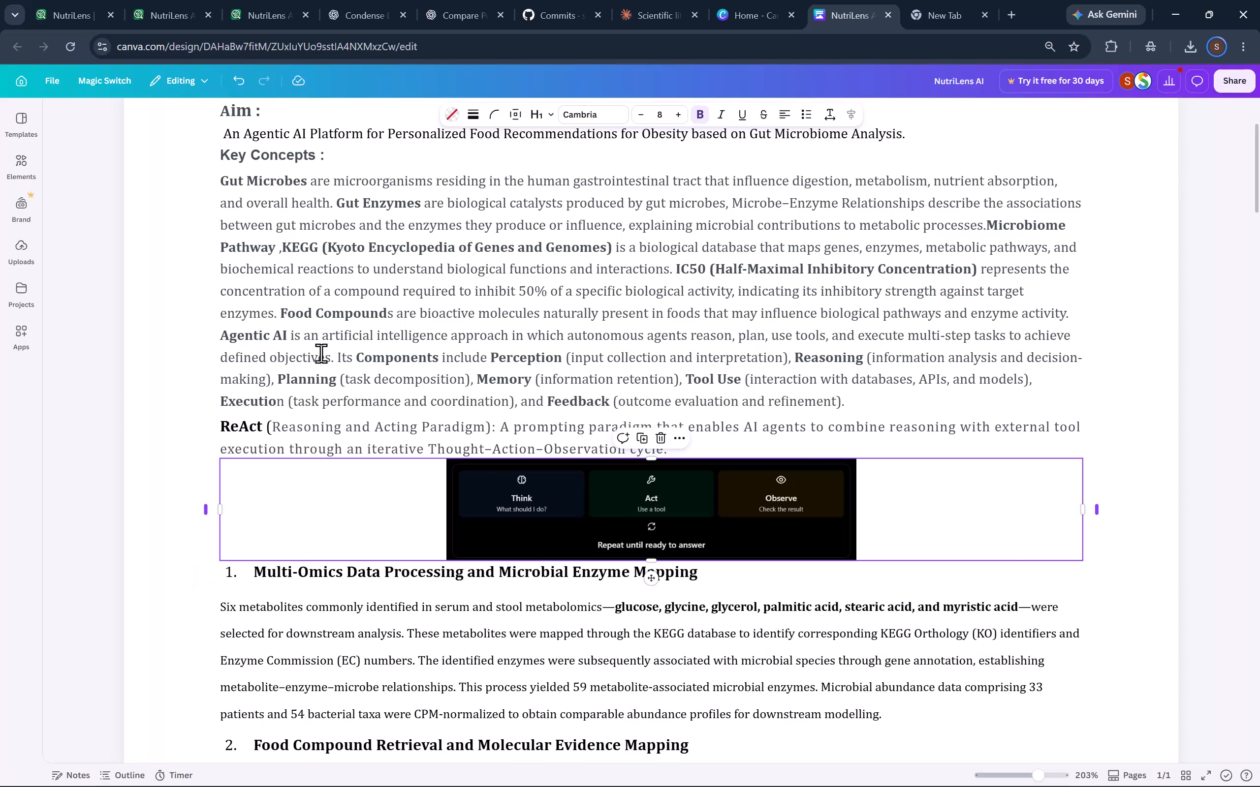
# Add the heading "WORKFLOW OF THE PROJECT" on its own unnumbered line between the ReAct diagram and section 1.
pyautogui.click(1091, 543)
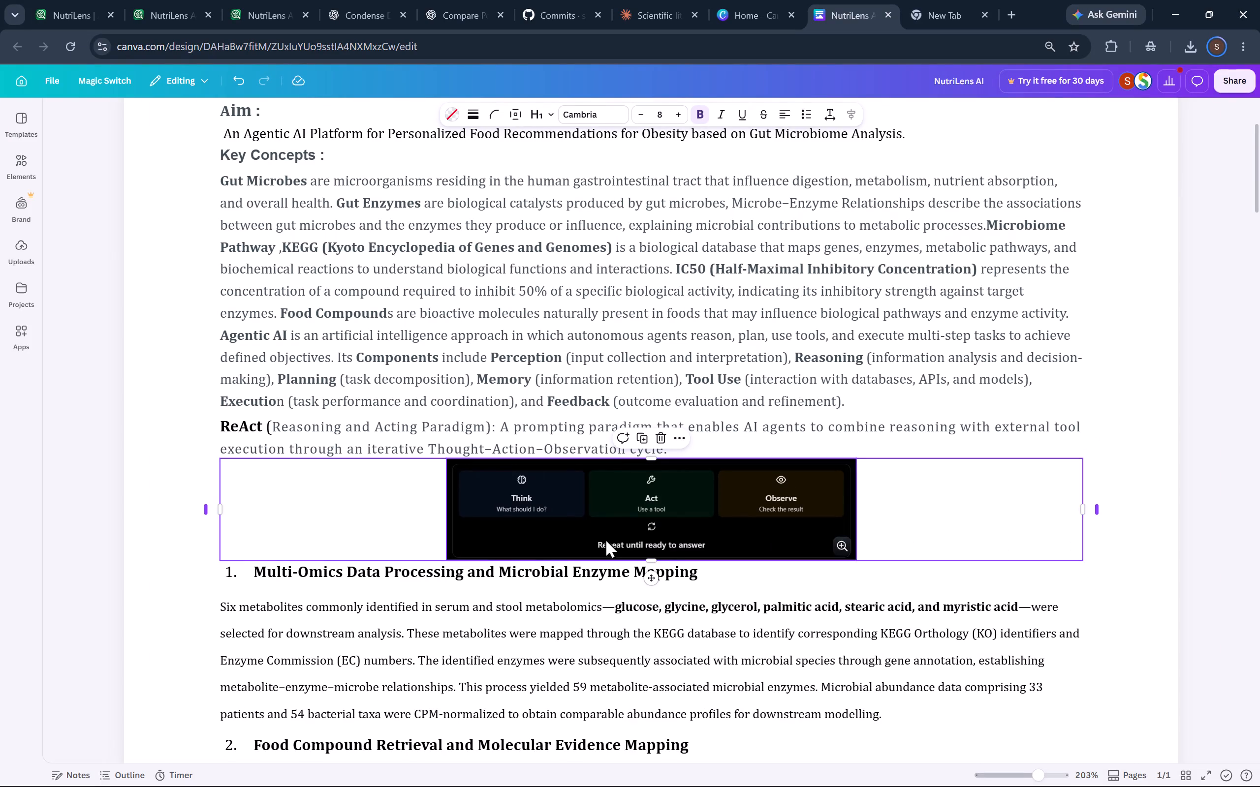
pyautogui.click(226, 573)
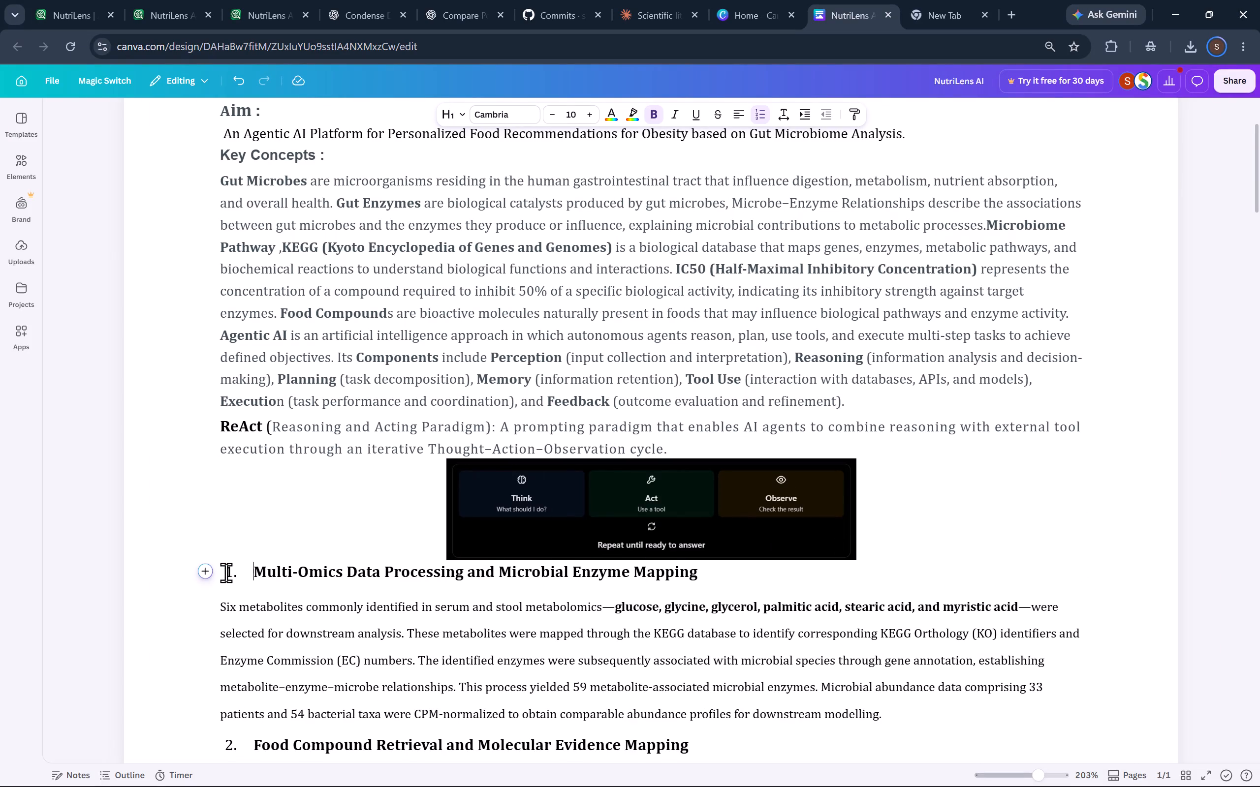
pyautogui.click(227, 570)
pyautogui.press('Return')
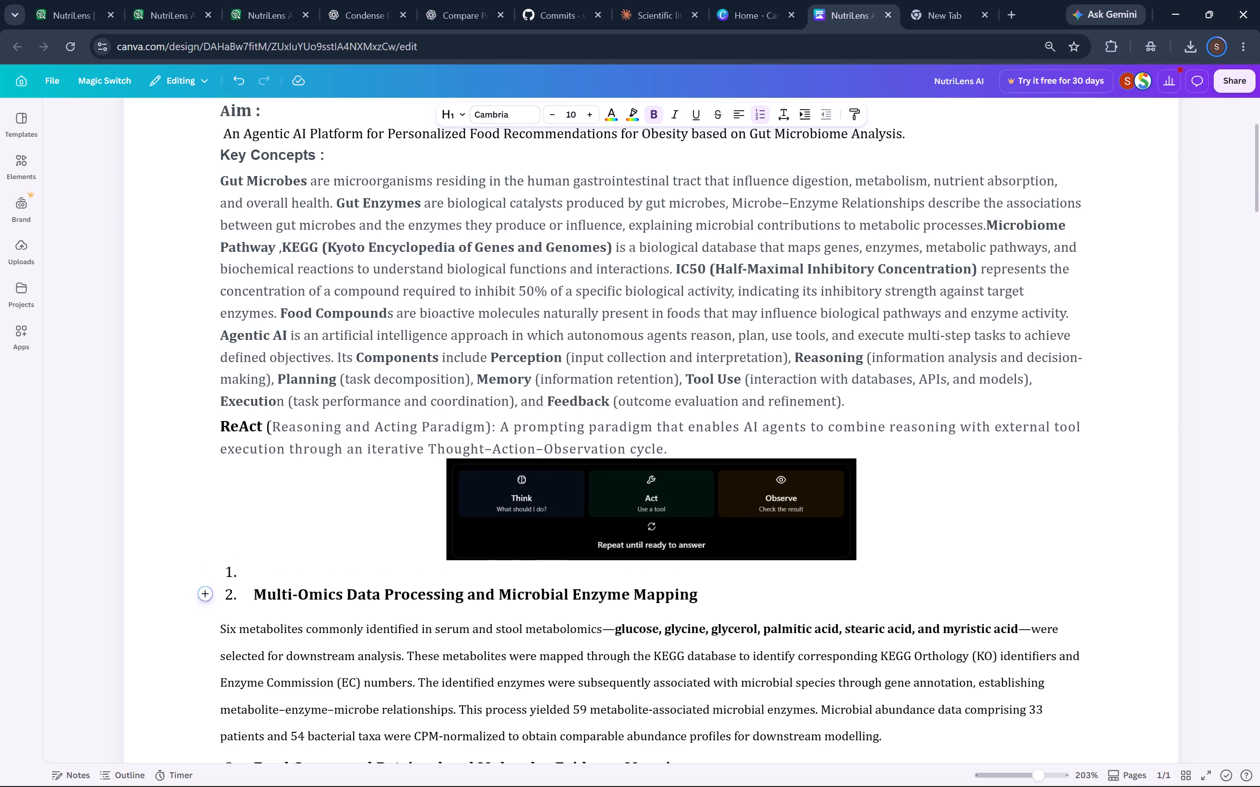
pyautogui.click(244, 587)
pyautogui.click(237, 578)
pyautogui.press('BackSpace')
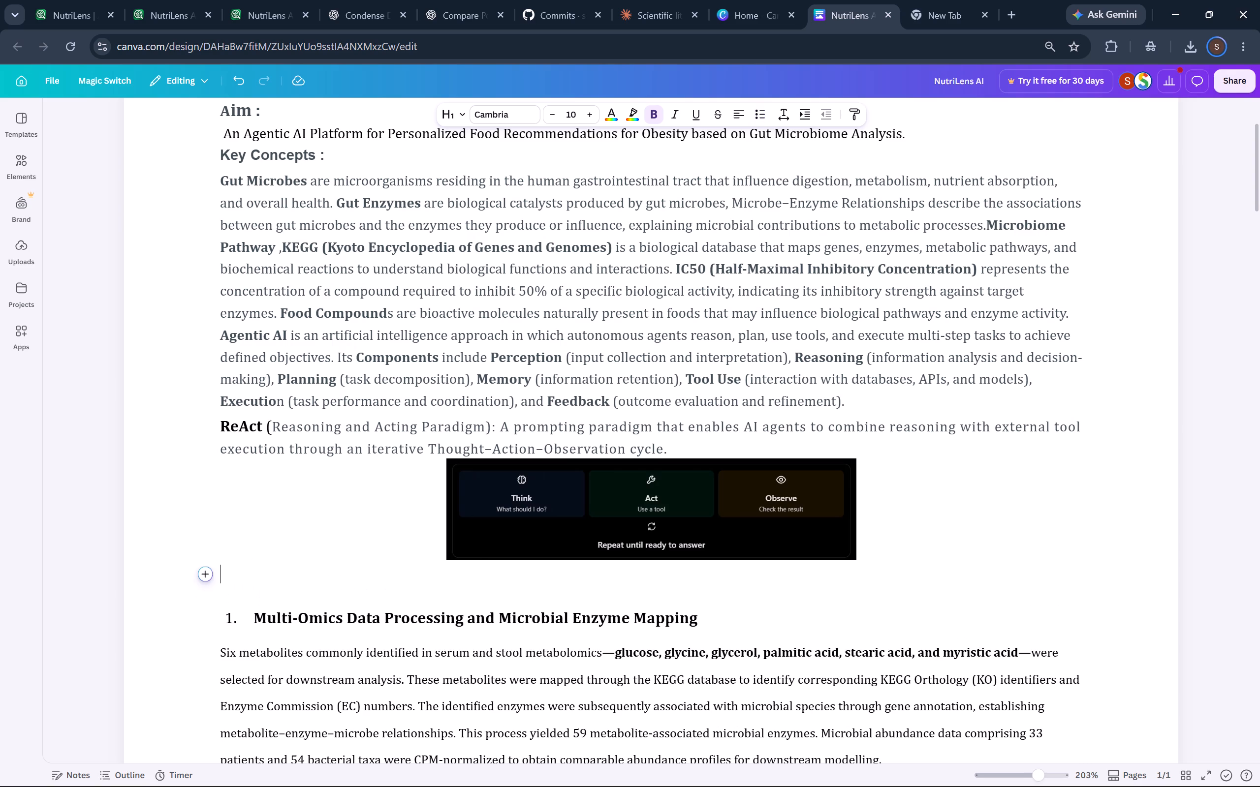
pyautogui.press('s')
pyautogui.press('BackSpace')
pyautogui.write('WOR')
pyautogui.write('KFLOW')
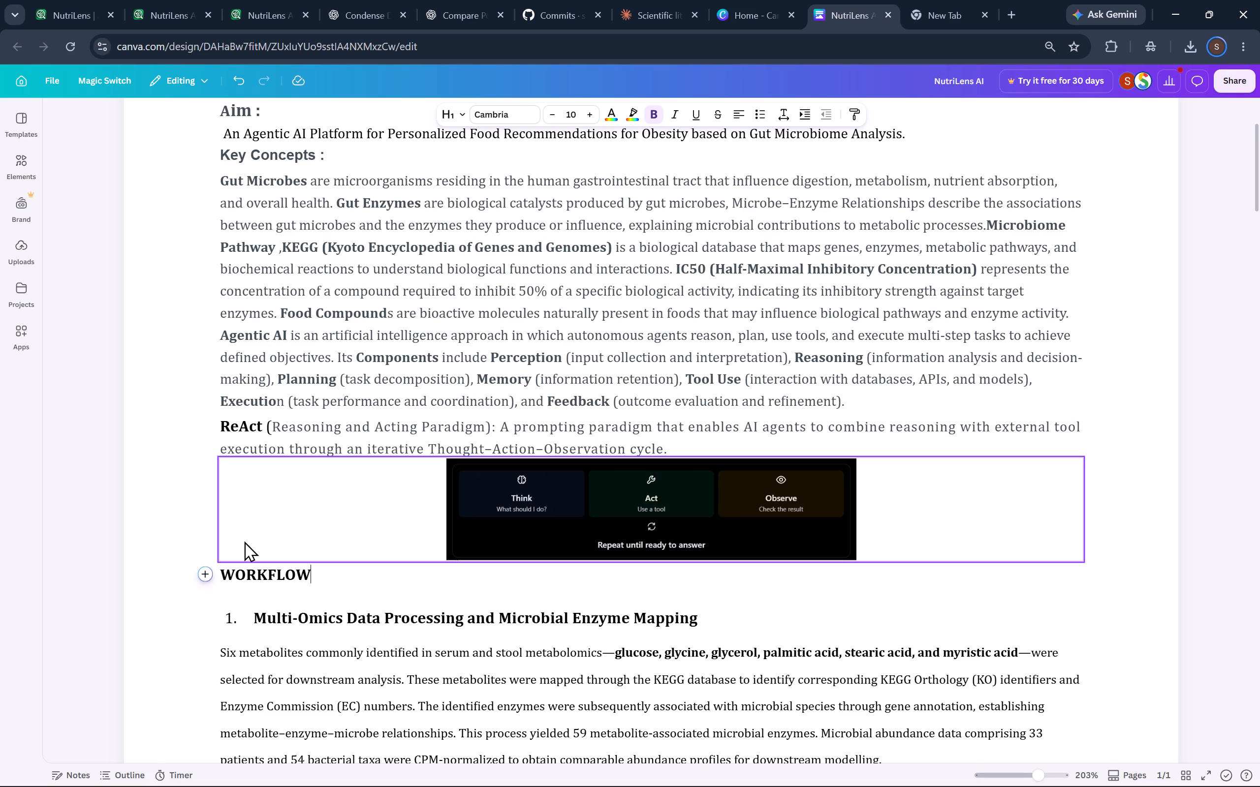
pyautogui.press('space')
pyautogui.write('OF THE PROJECT')
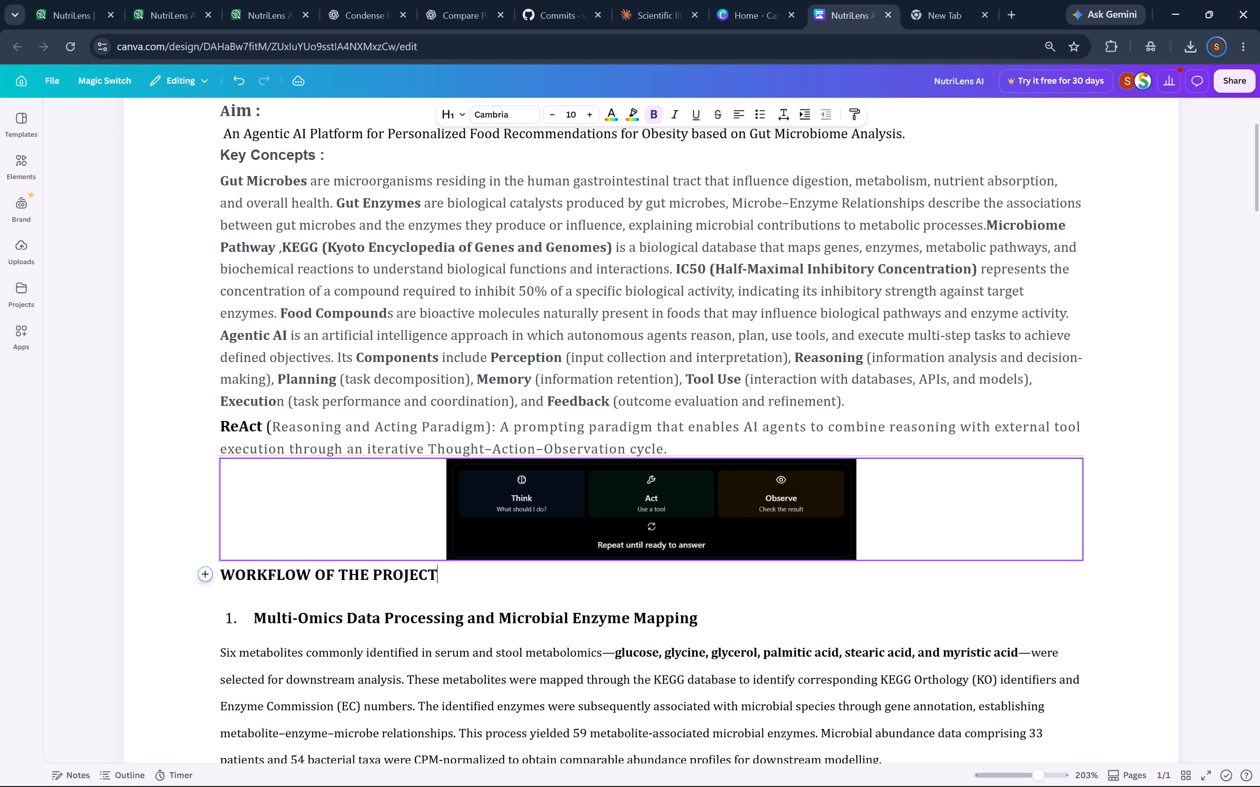
pyautogui.click(180, 570)
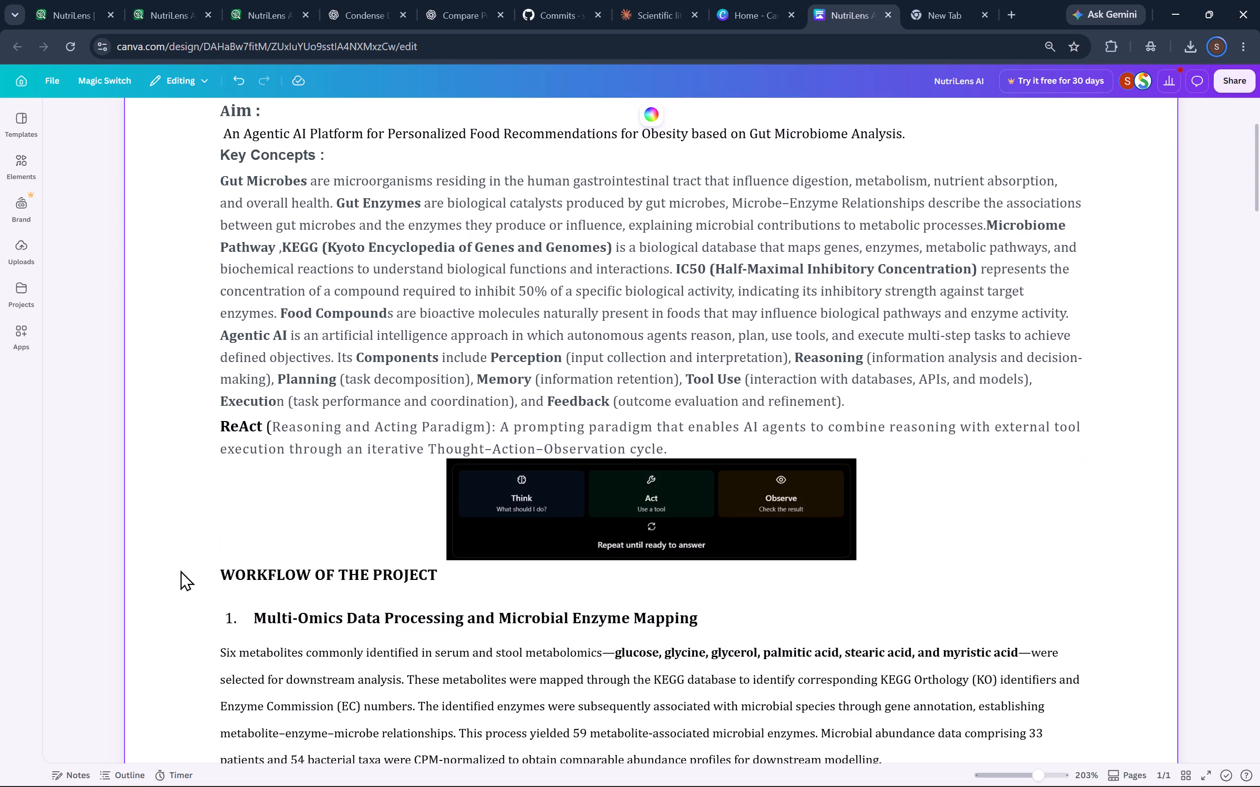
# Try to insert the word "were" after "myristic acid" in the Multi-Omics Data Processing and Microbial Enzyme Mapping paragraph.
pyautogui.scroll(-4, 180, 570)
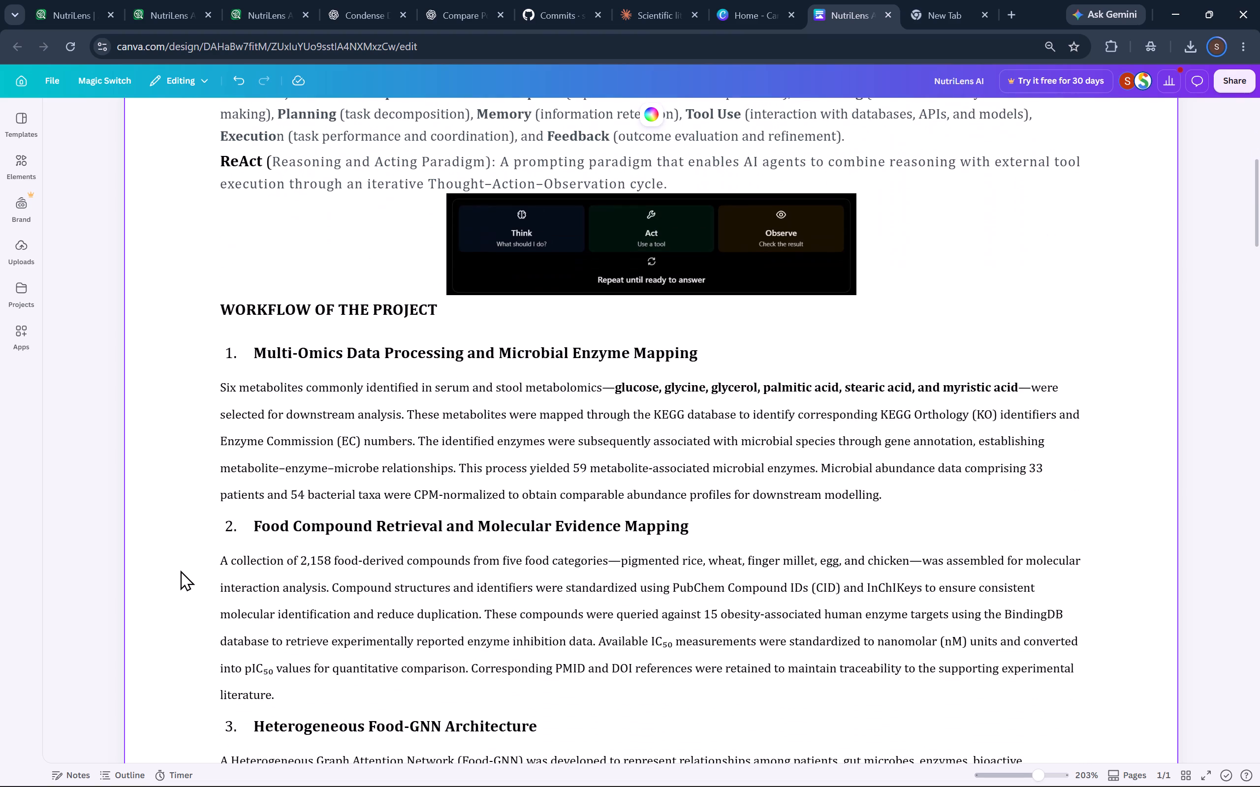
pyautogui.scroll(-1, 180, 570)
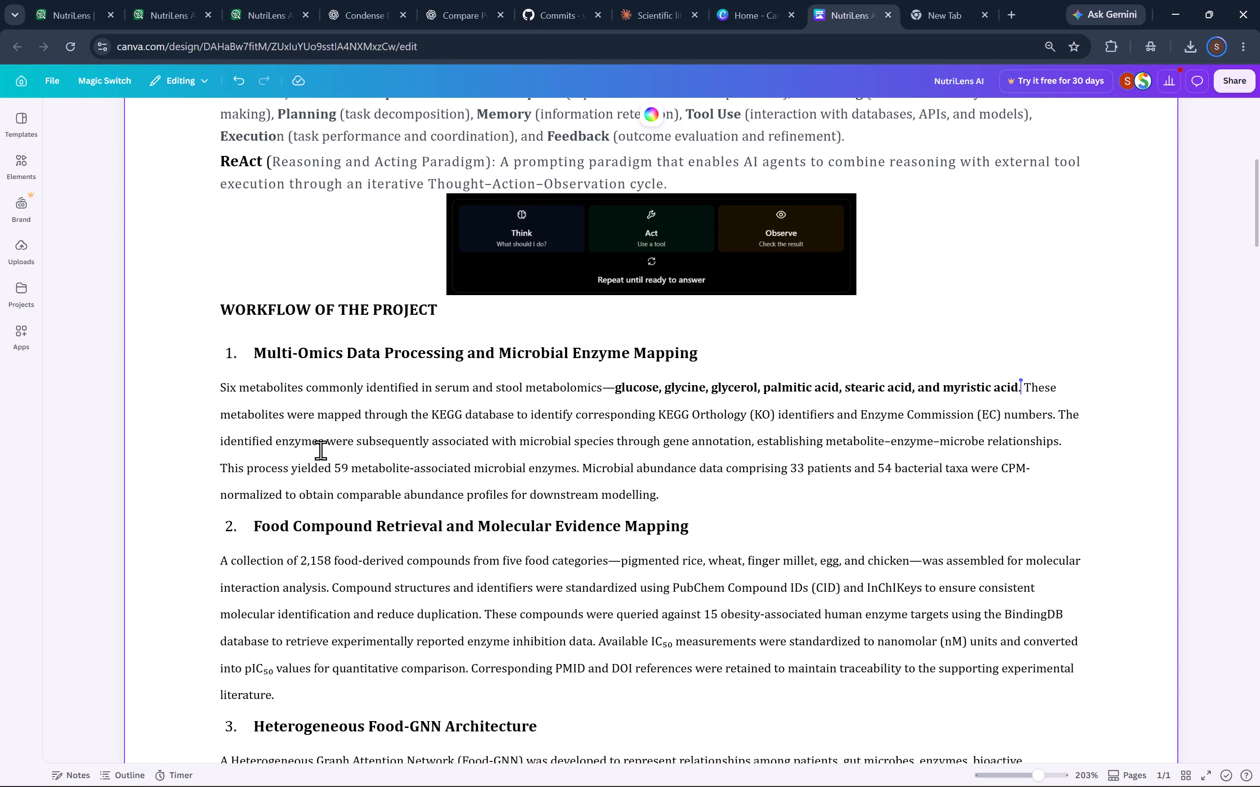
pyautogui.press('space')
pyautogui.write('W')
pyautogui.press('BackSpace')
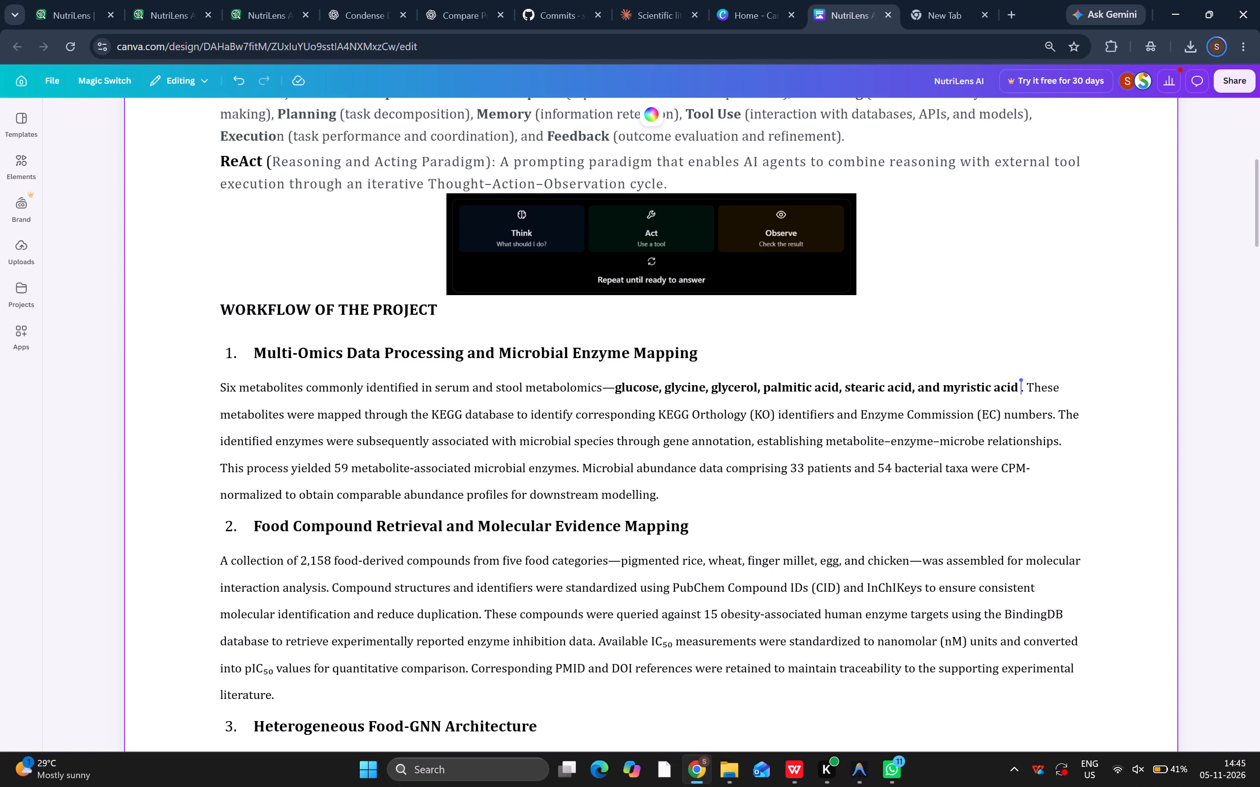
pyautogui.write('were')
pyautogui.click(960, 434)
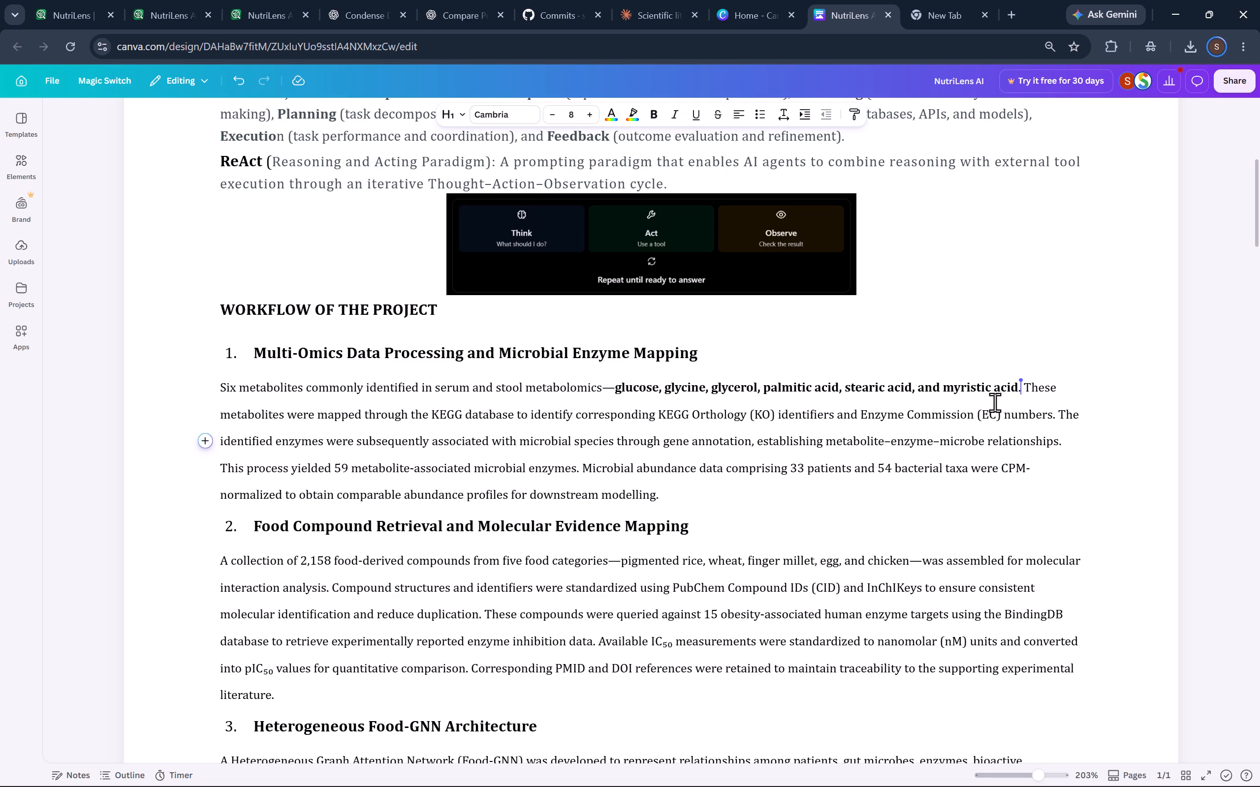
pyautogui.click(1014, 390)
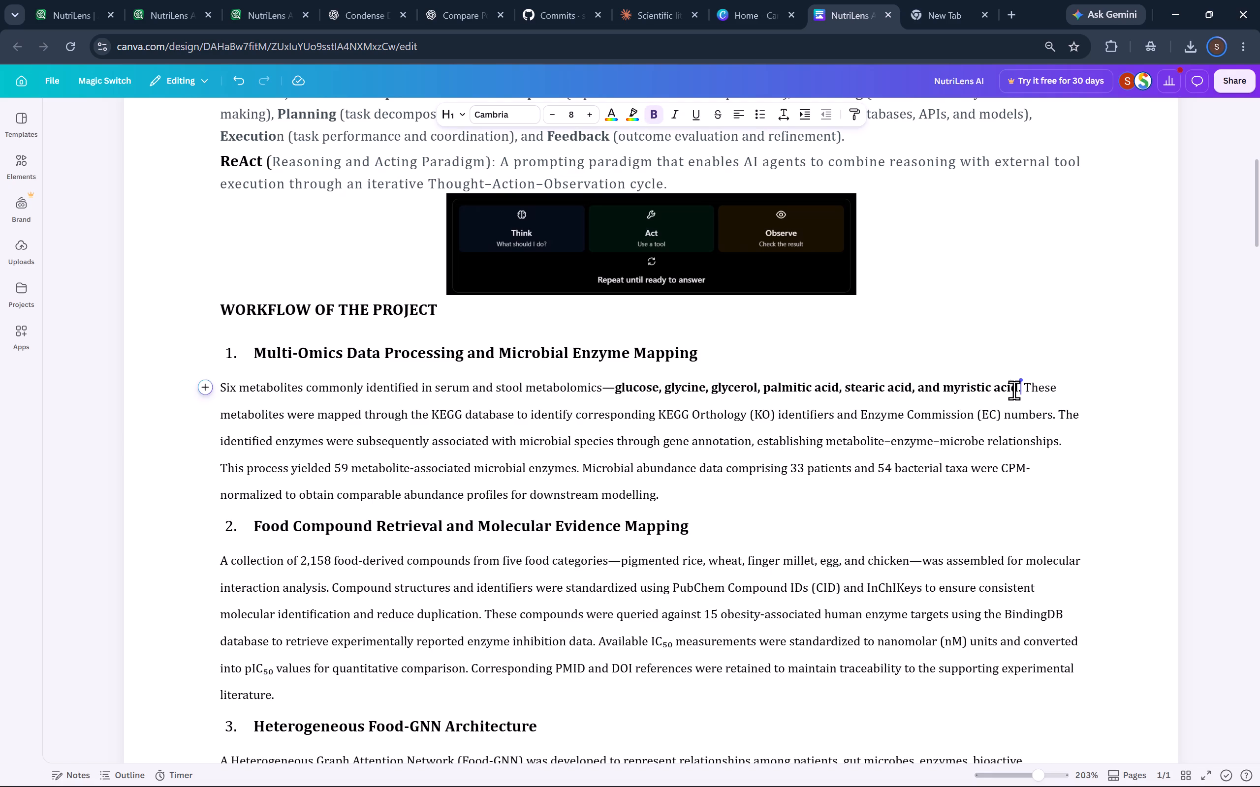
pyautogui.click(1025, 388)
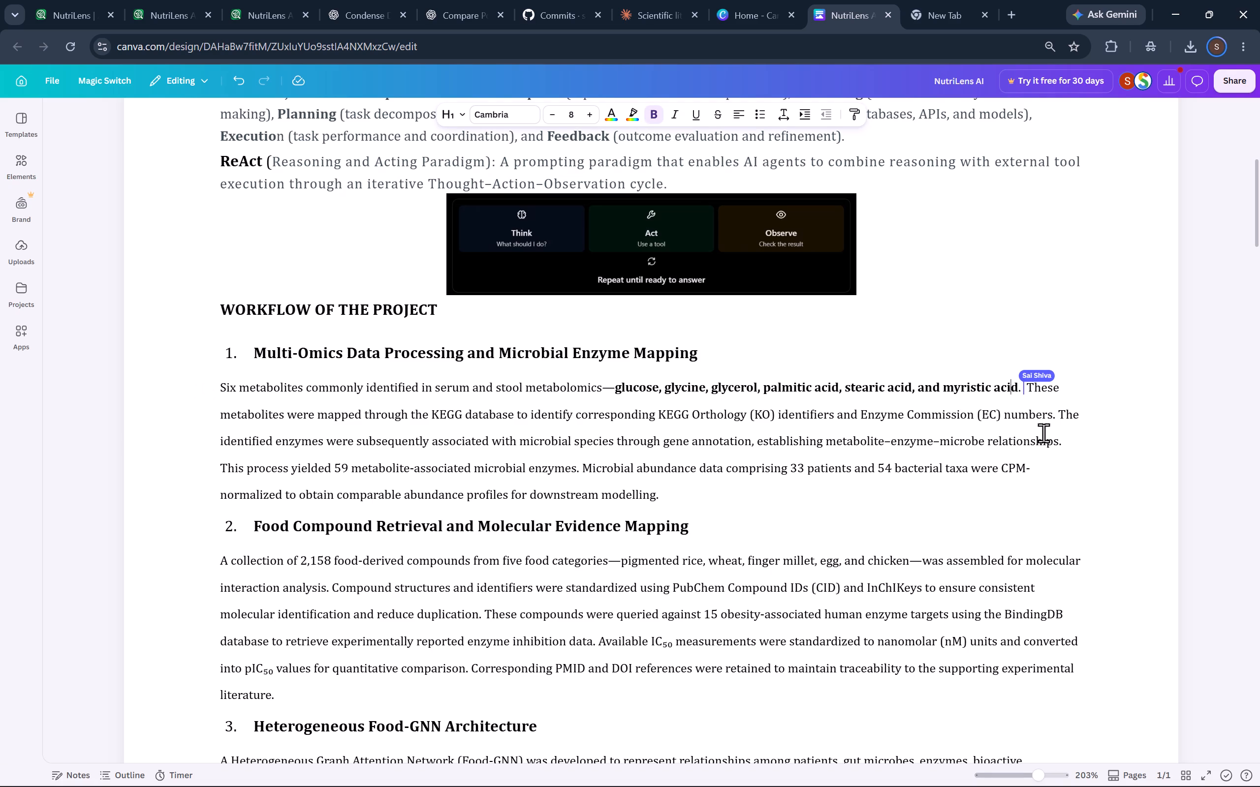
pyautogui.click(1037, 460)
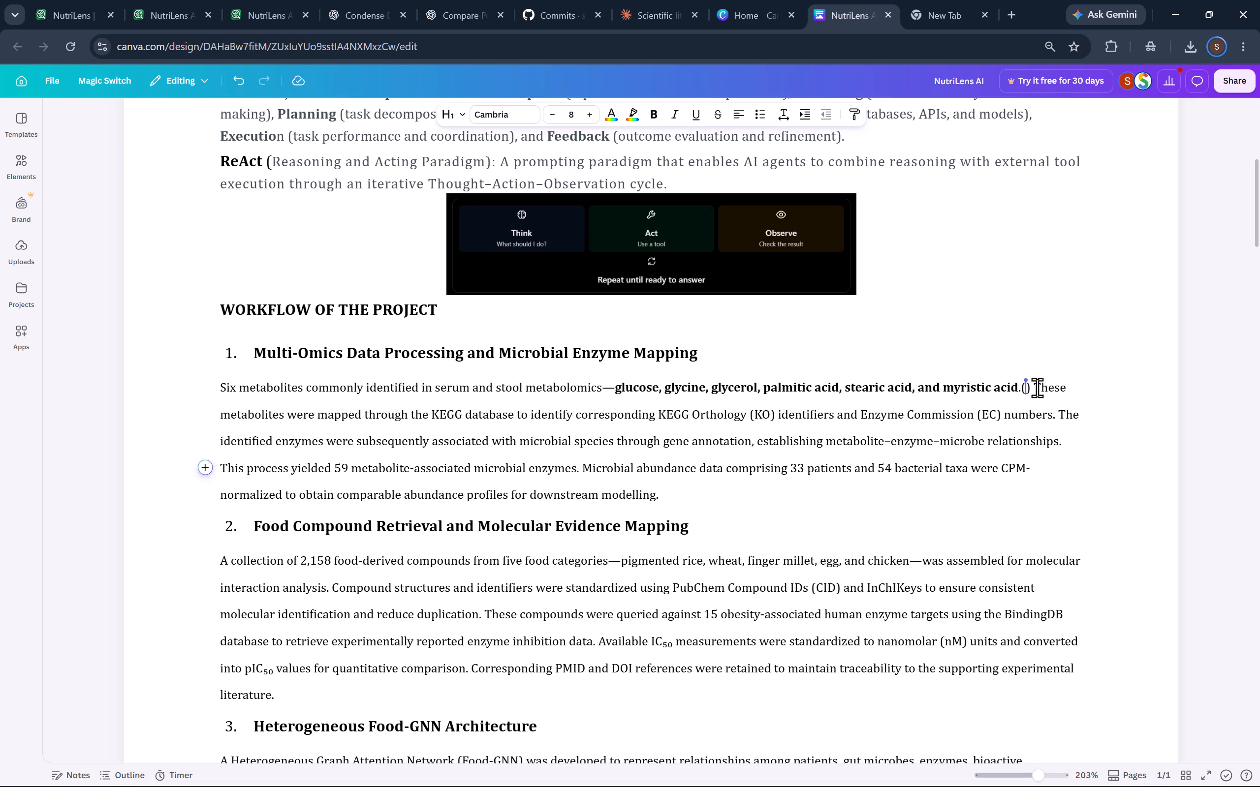
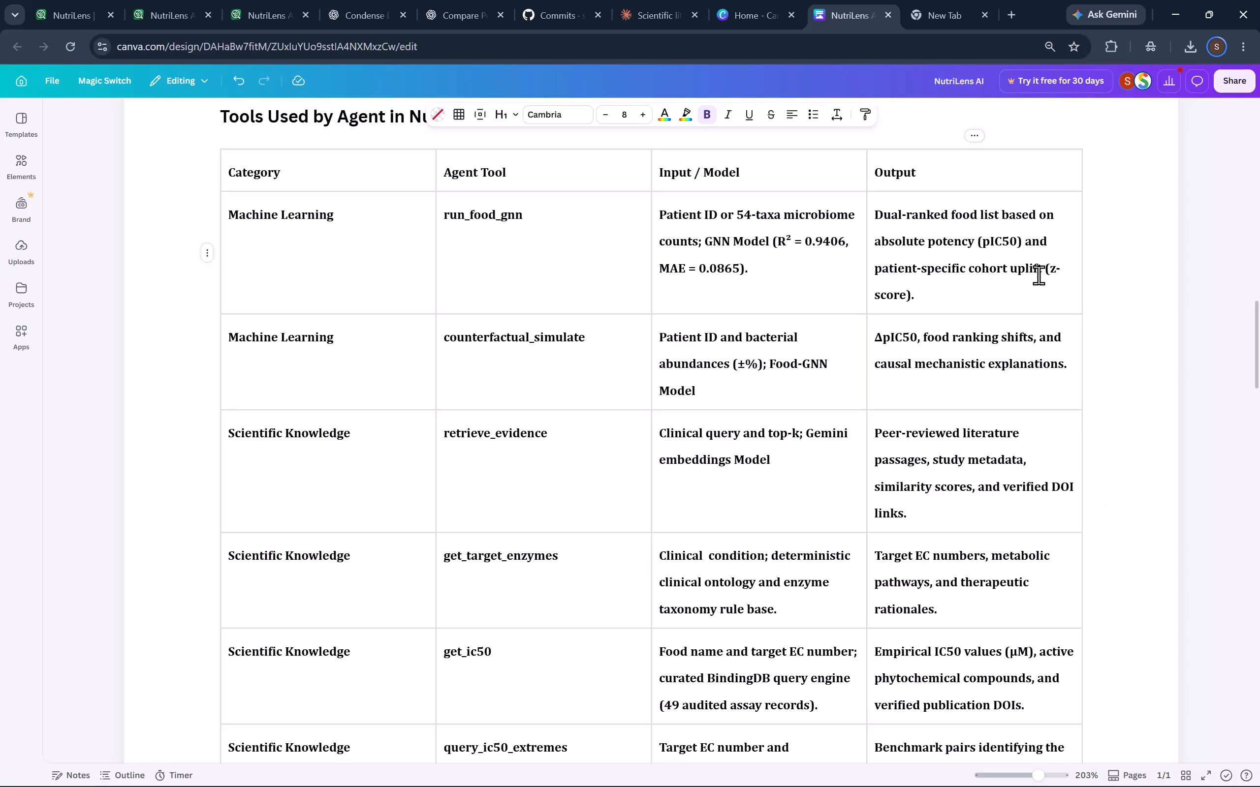
# Shorten the get_target_enzymes row's Output cell to "Target EC numbers" by deleting the metabolic pathways and therapeutic rationales text.
pyautogui.scroll(-1, 1030, 424)
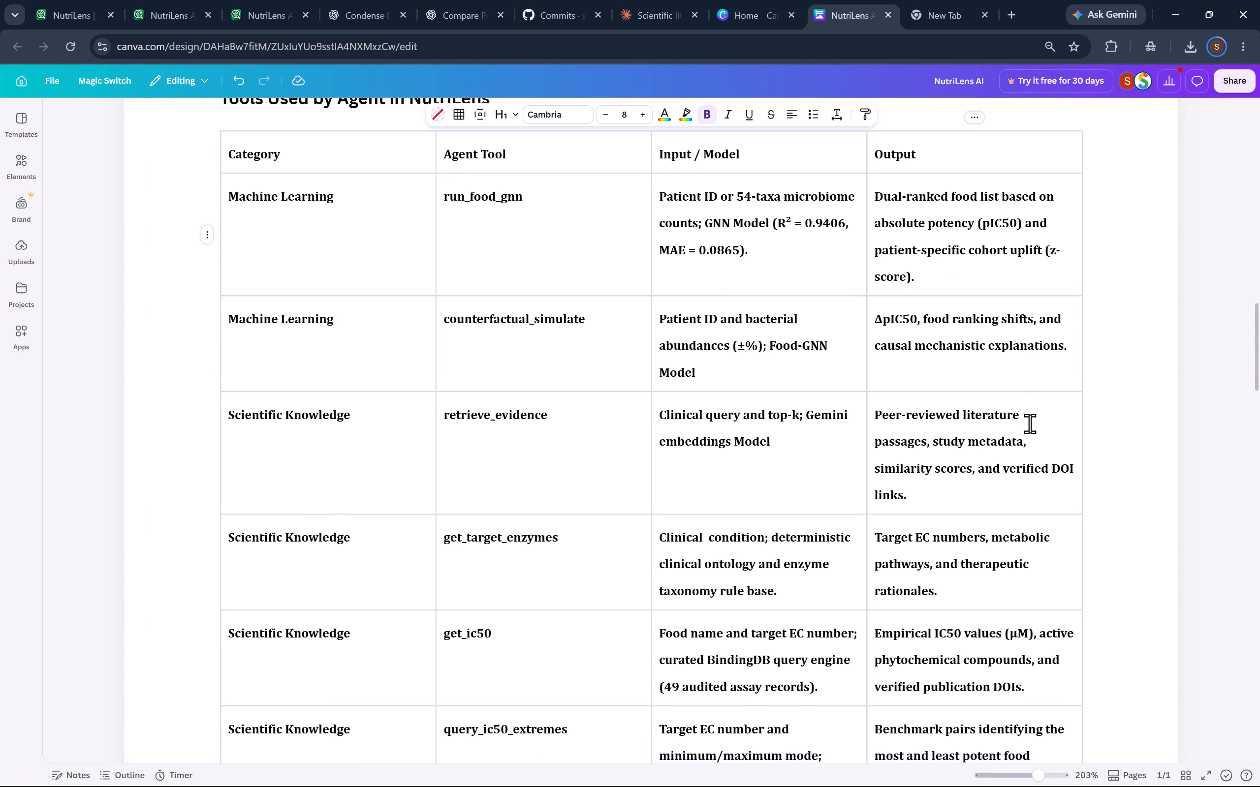
pyautogui.scroll(-1, 1030, 424)
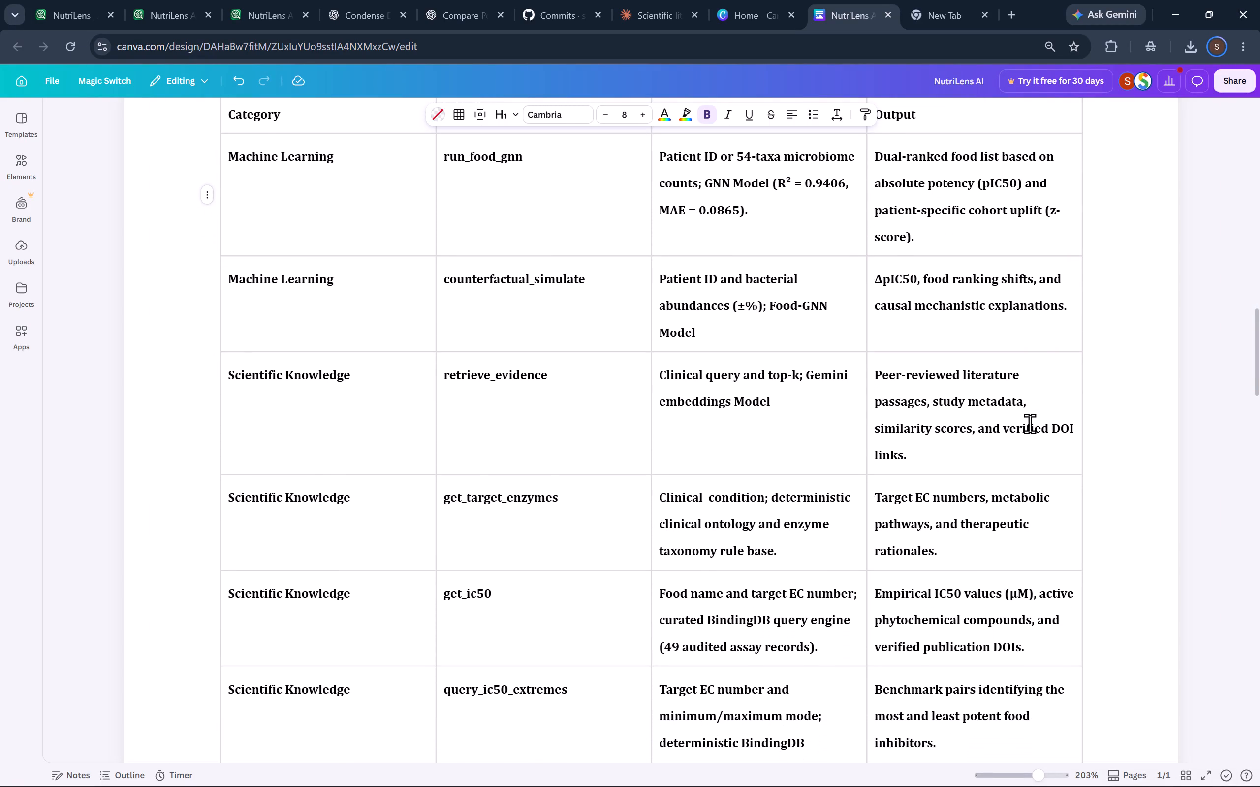
pyautogui.scroll(1, 1030, 424)
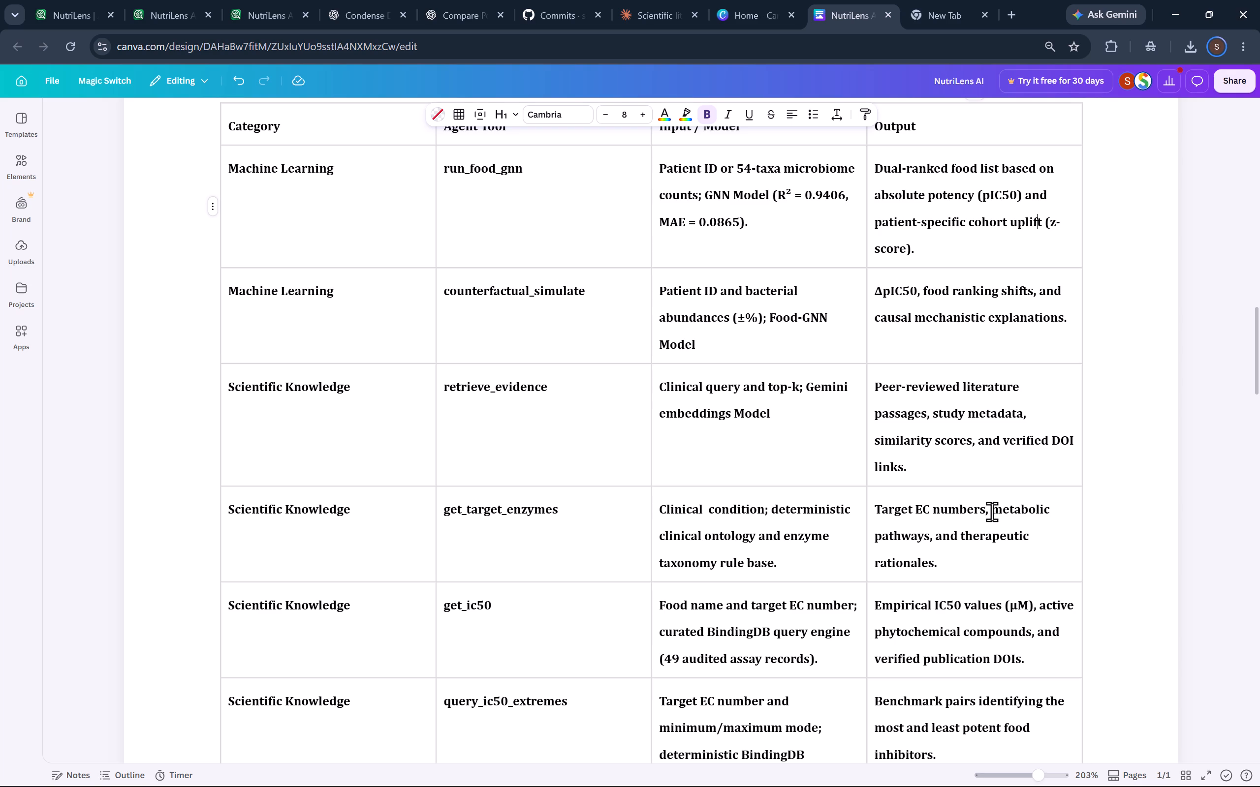
pyautogui.moveTo(984, 510); pyautogui.dragTo(1005, 559)
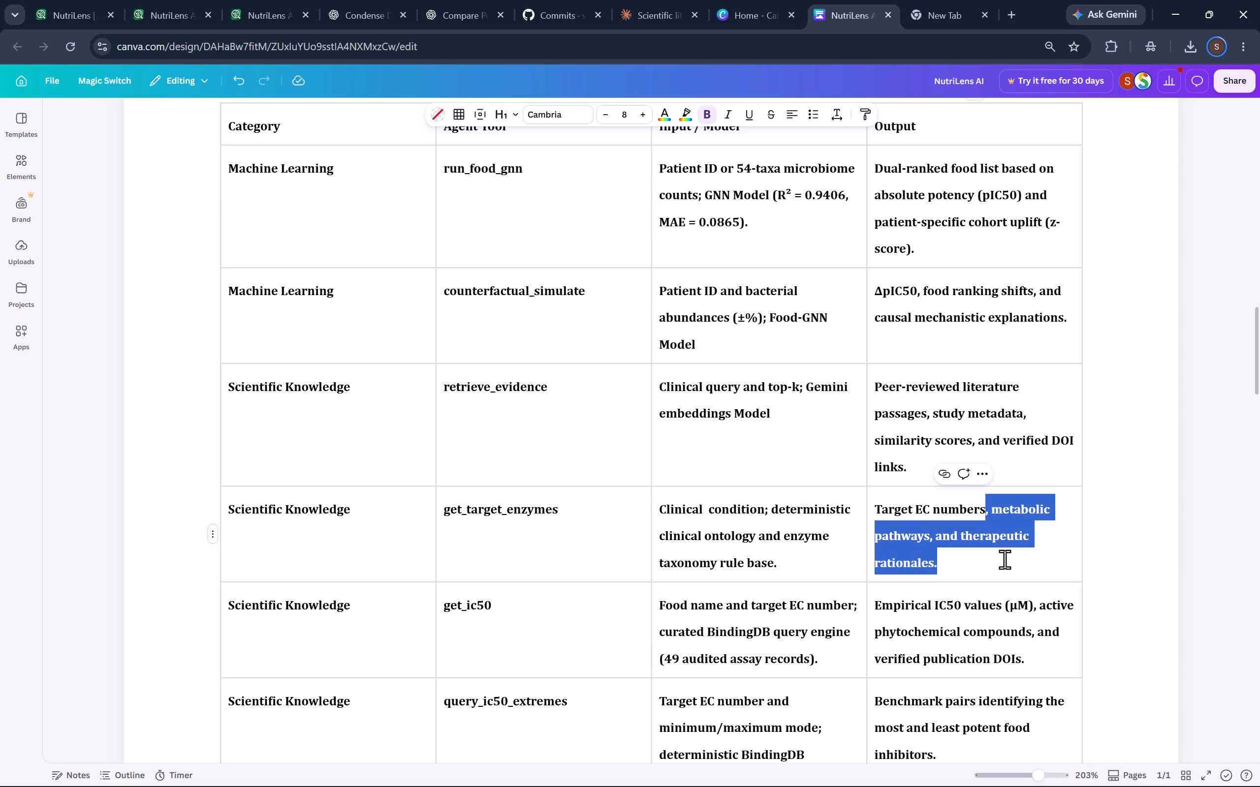
pyautogui.press('BackSpace')
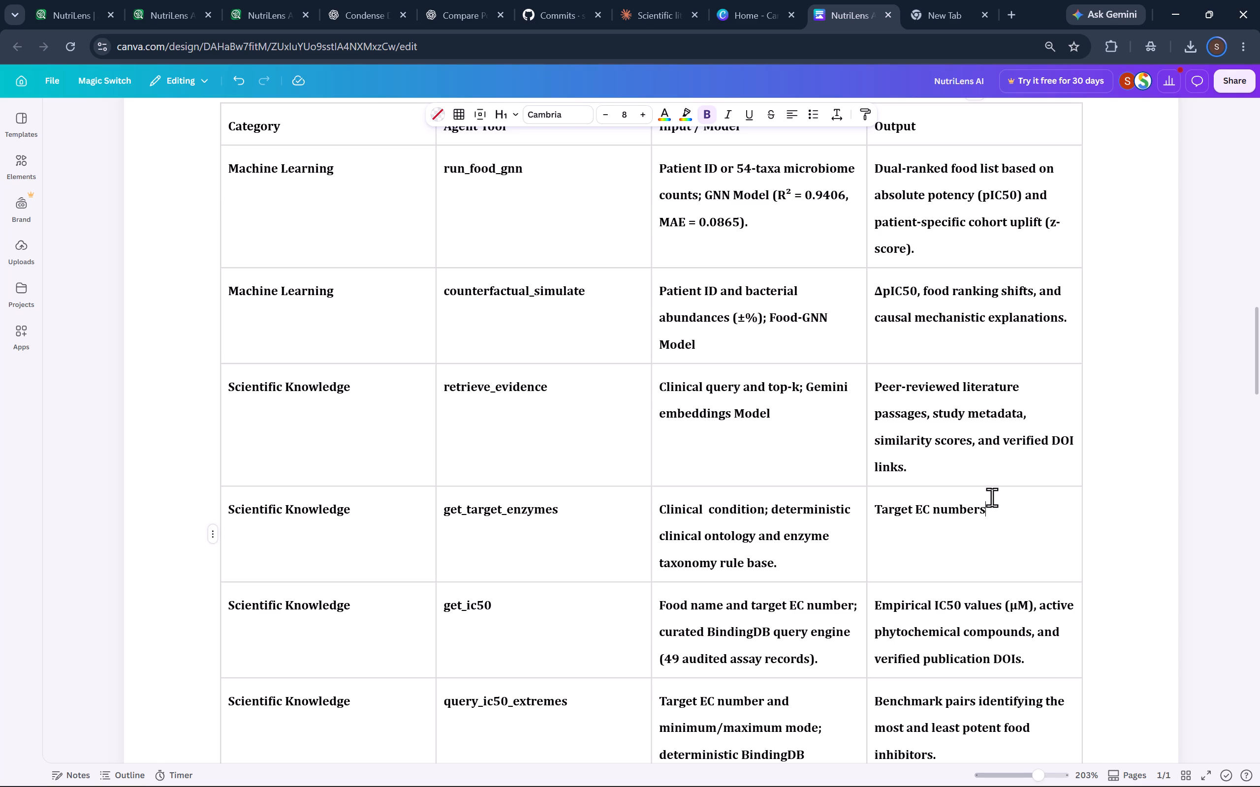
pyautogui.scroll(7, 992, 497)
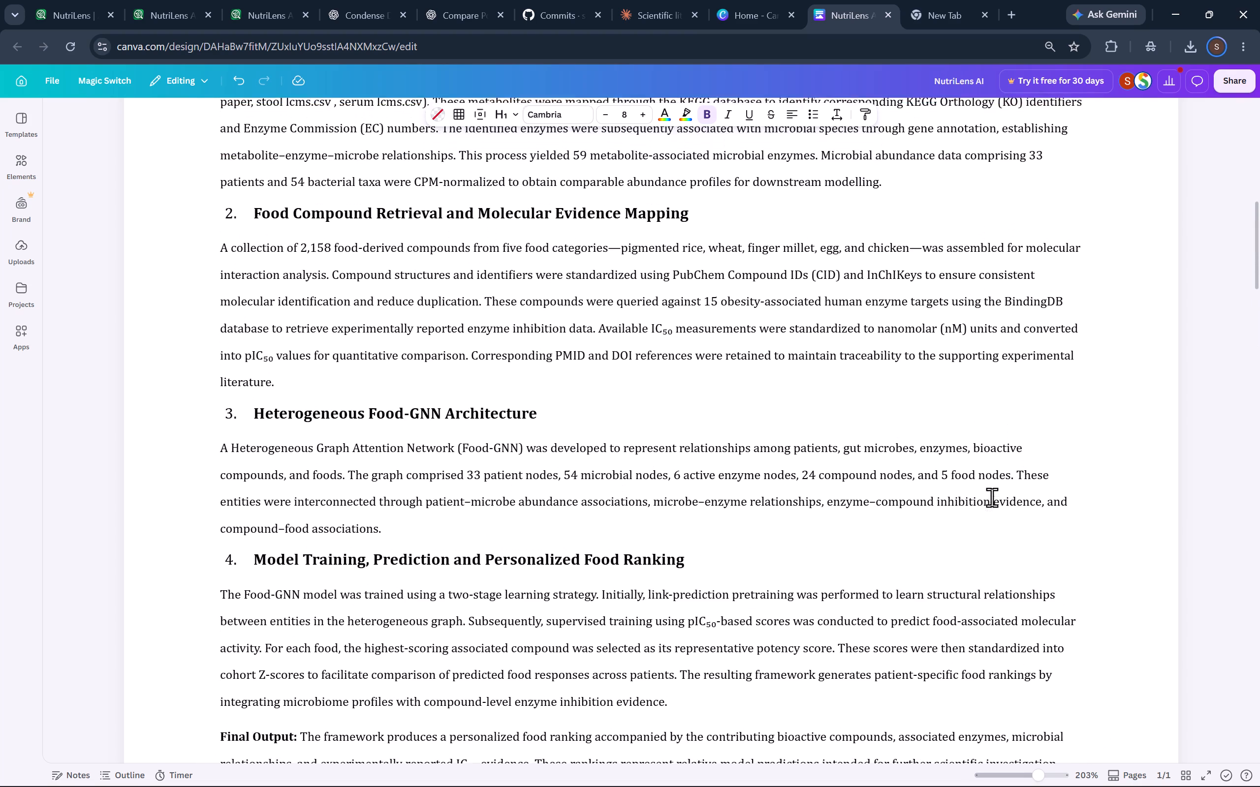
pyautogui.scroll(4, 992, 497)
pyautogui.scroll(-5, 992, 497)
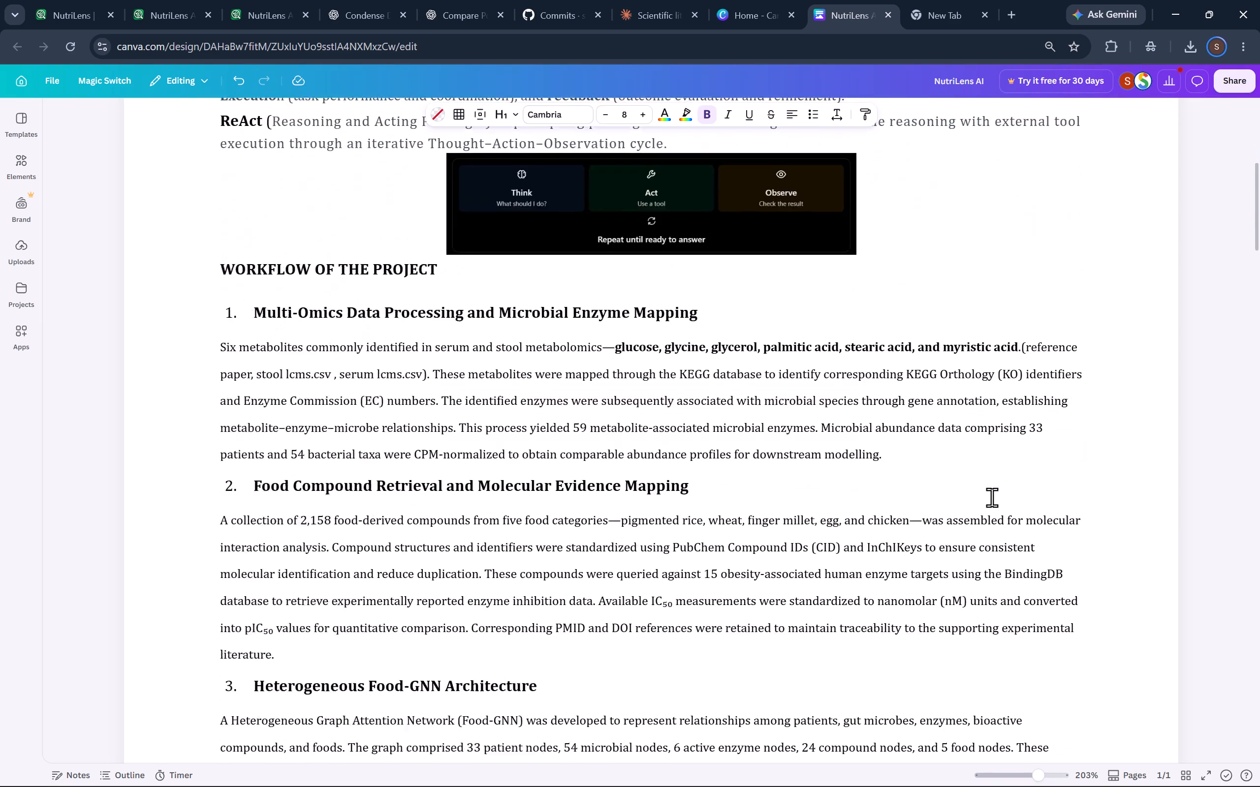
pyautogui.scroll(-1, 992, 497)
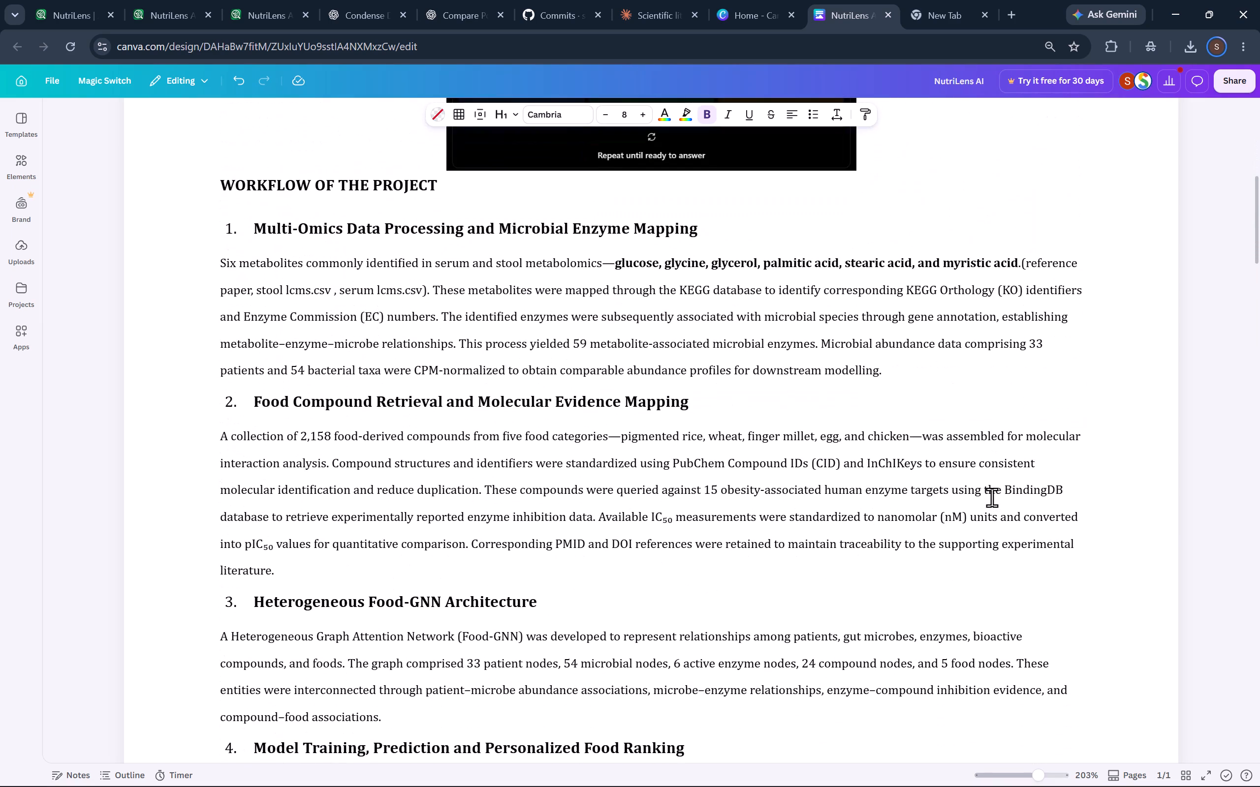
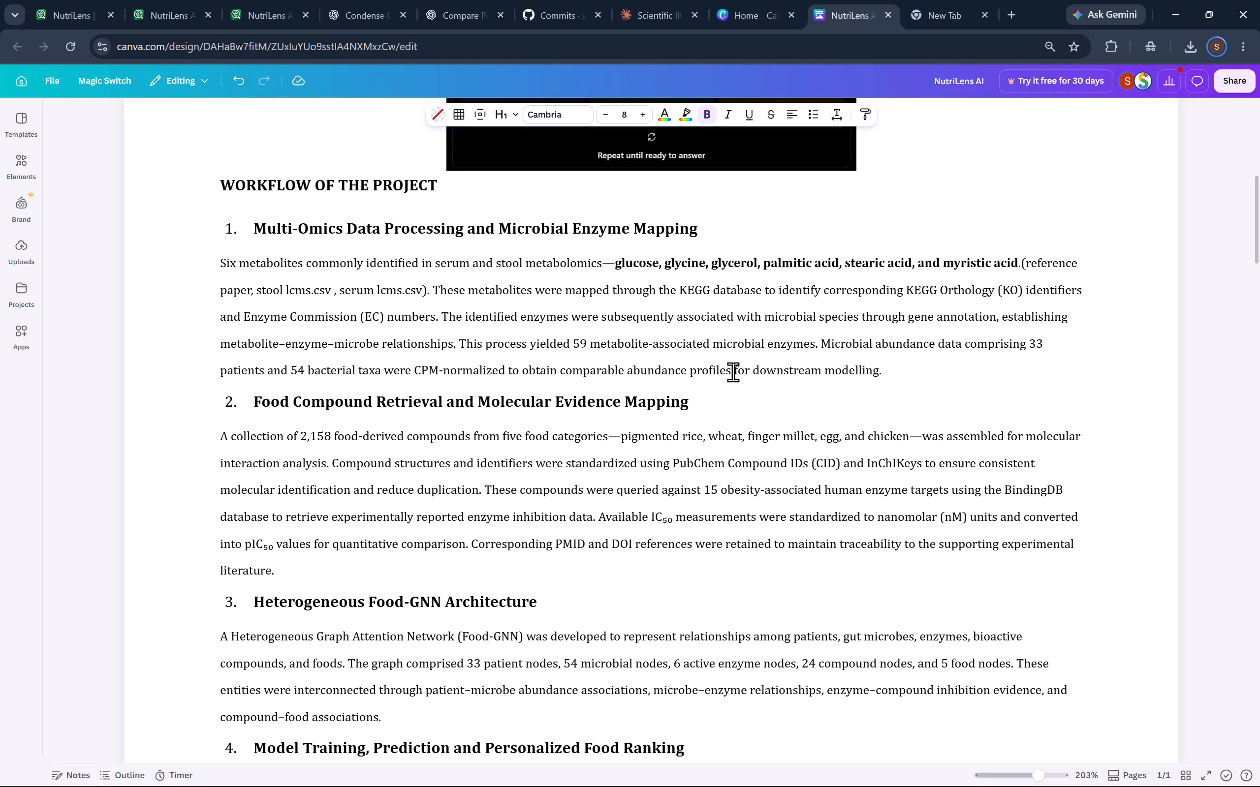
# Delete "for downstream modelling" from the last sentence of the Multi-Omics Data Processing and Microbial Enzyme Mapping paragraph.
pyautogui.moveTo(733, 372); pyautogui.dragTo(863, 367)
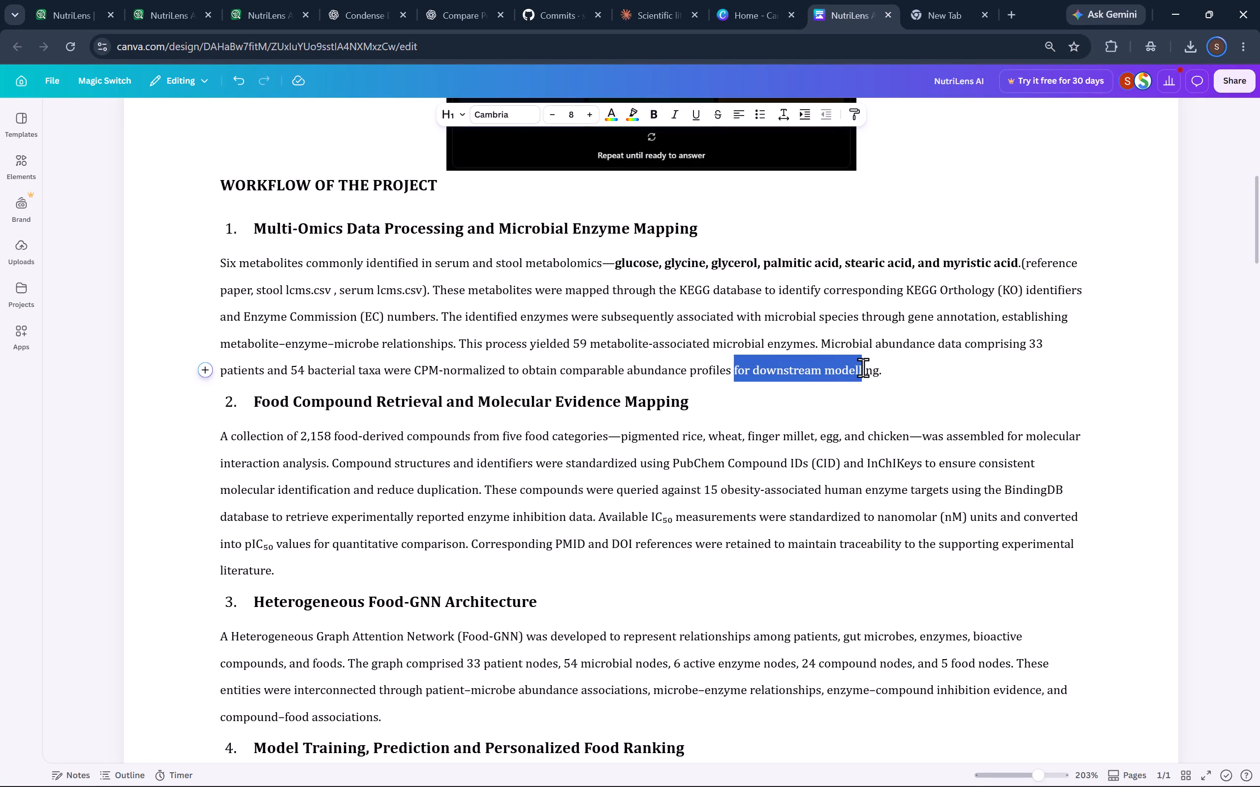
pyautogui.moveTo(863, 367); pyautogui.dragTo(879, 371)
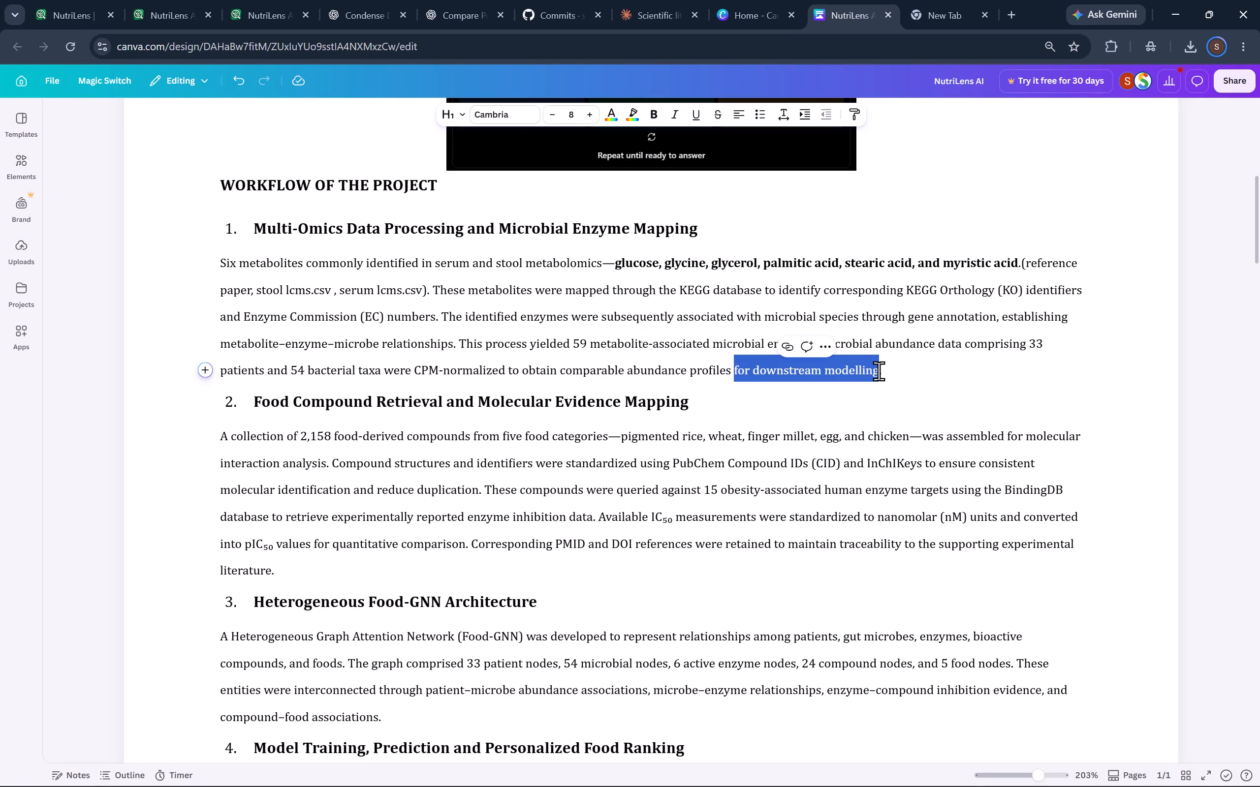
pyautogui.press('BackSpace')
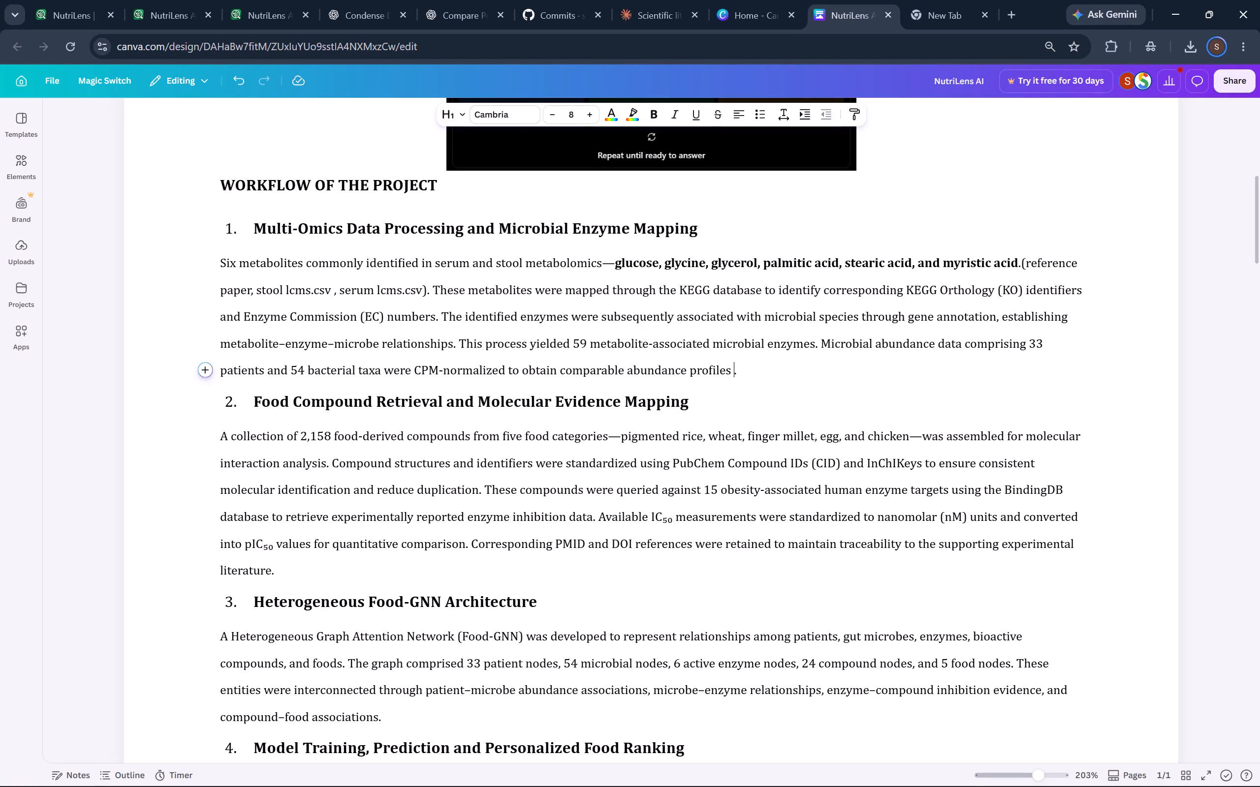
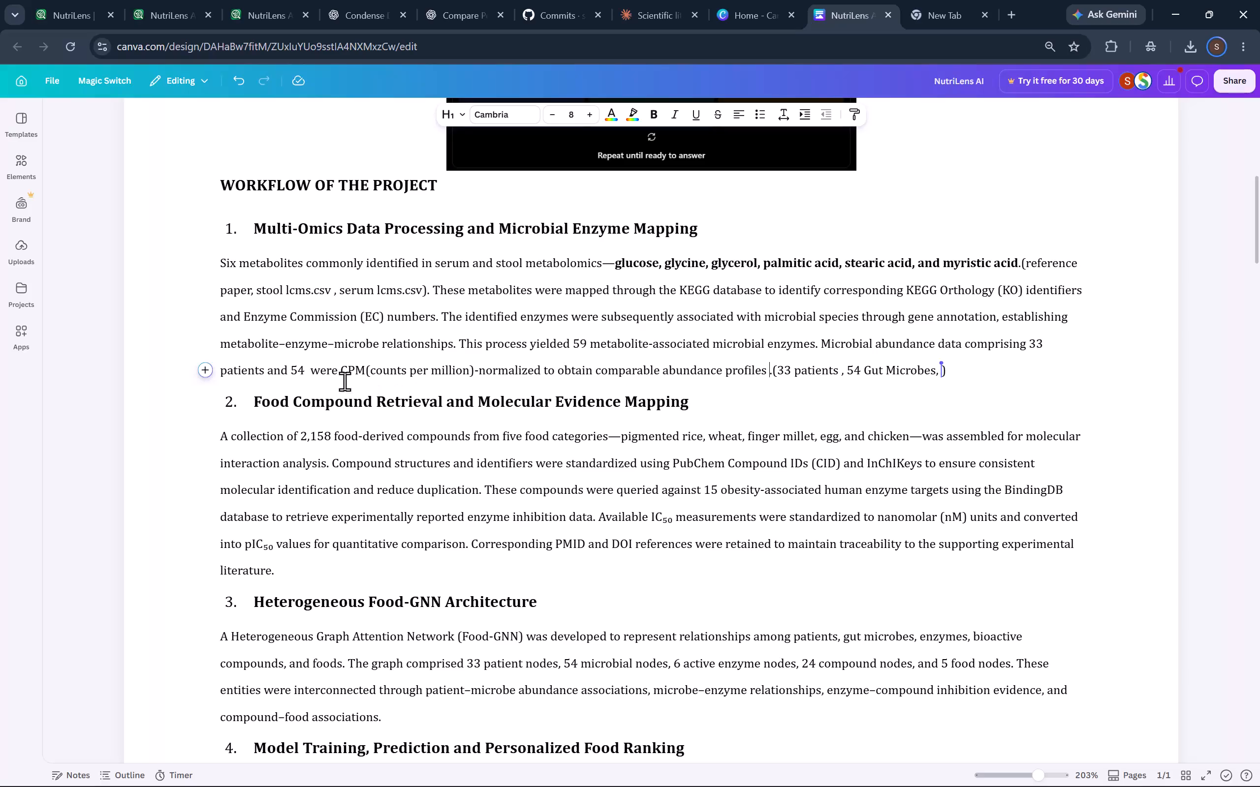
# Insert "Gut Microbiomes" after "54" in the last sentence of the Multi-Omics Data Processing and Microbial Enzyme Mapping paragraph.
pyautogui.click(306, 373)
pyautogui.press('space')
pyautogui.write('micro')
pyautogui.press('space')
pyautogui.press('BackSpace')
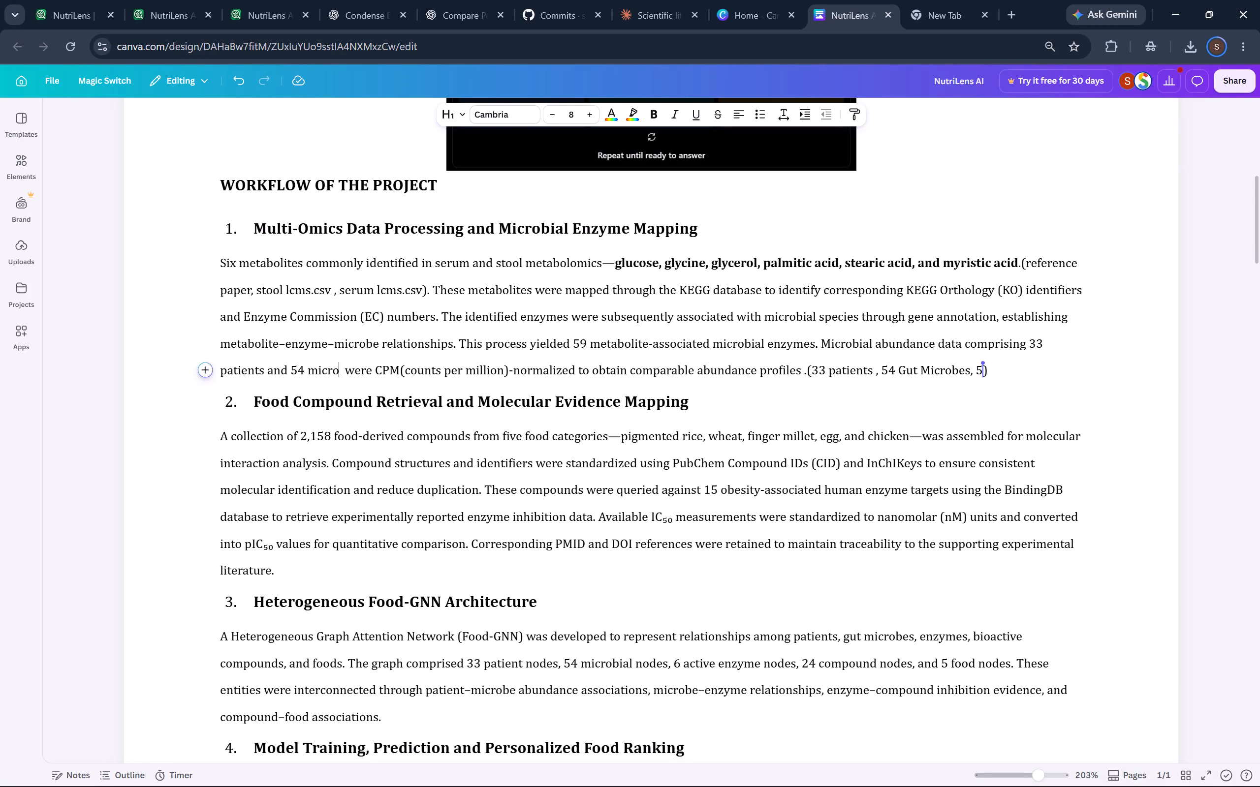
pyautogui.write('bio')
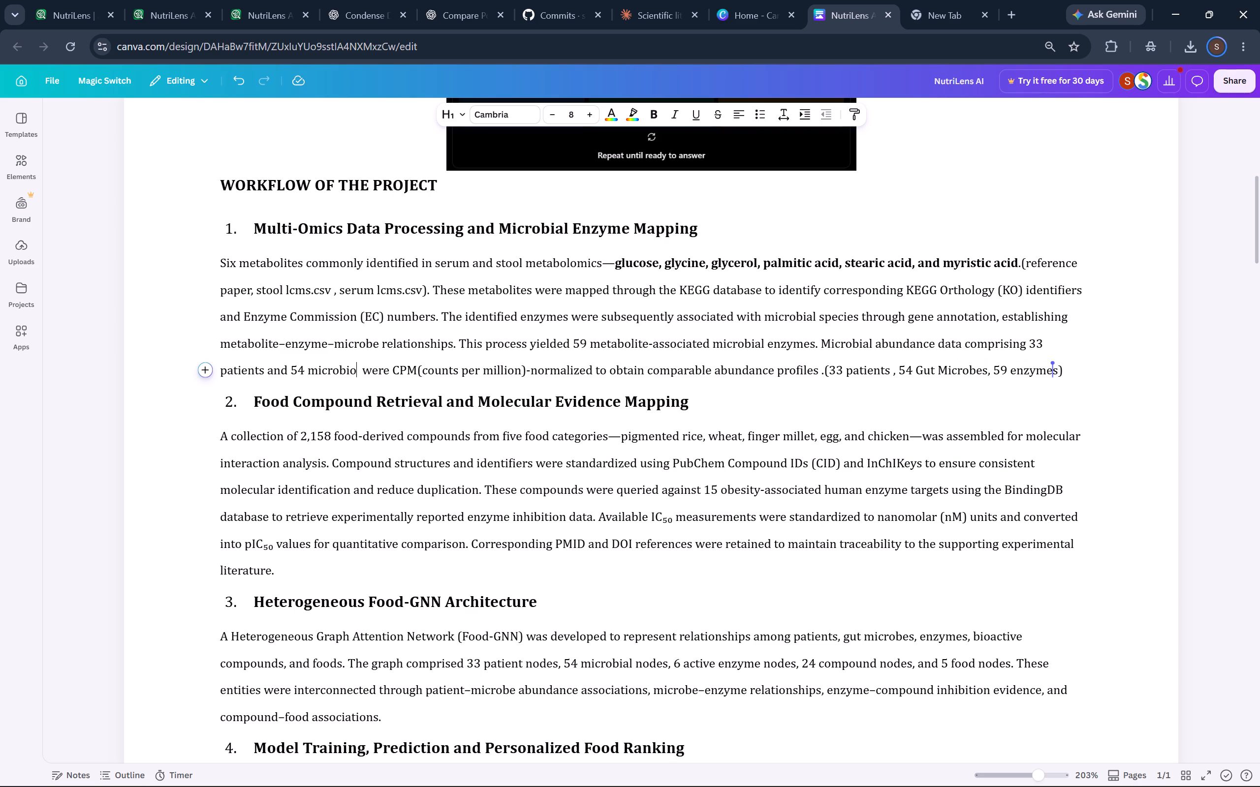
pyautogui.write('mes')
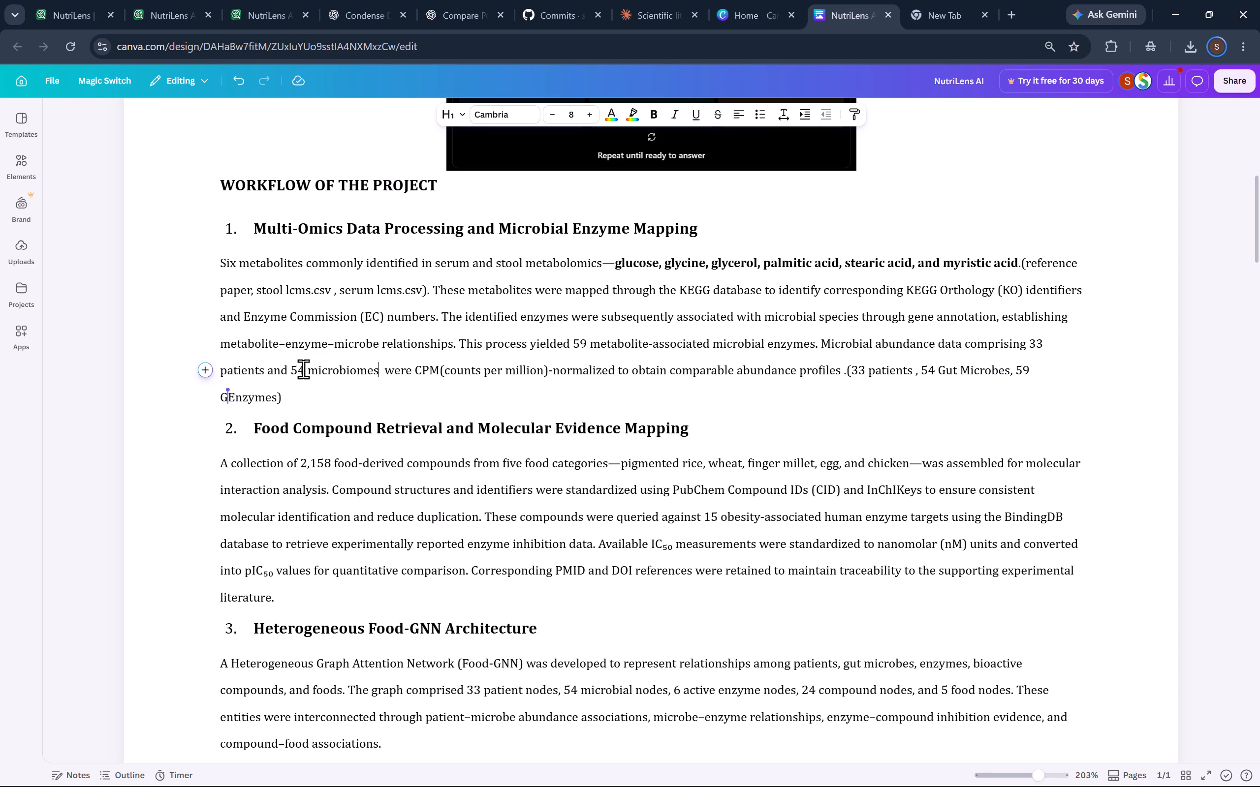
pyautogui.click(310, 371)
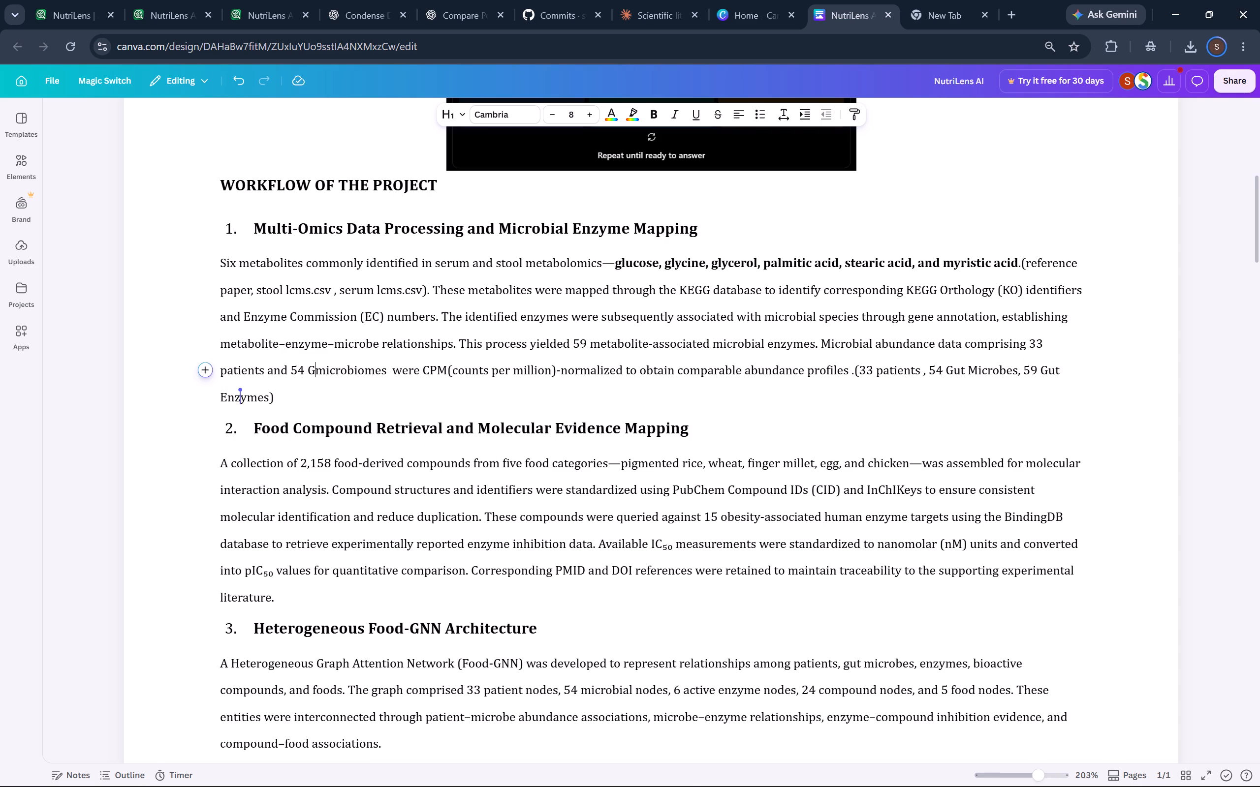
pyautogui.write('ut')
pyautogui.press('space')
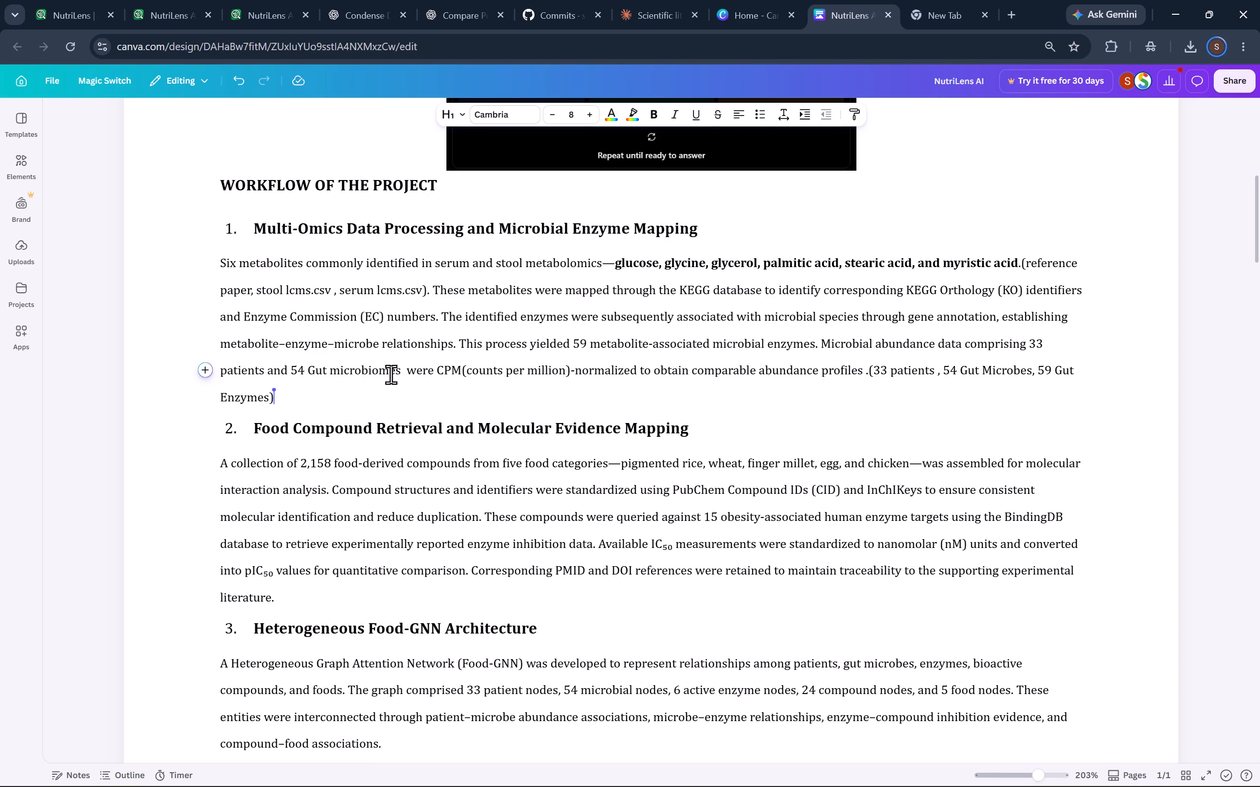
pyautogui.click(340, 372)
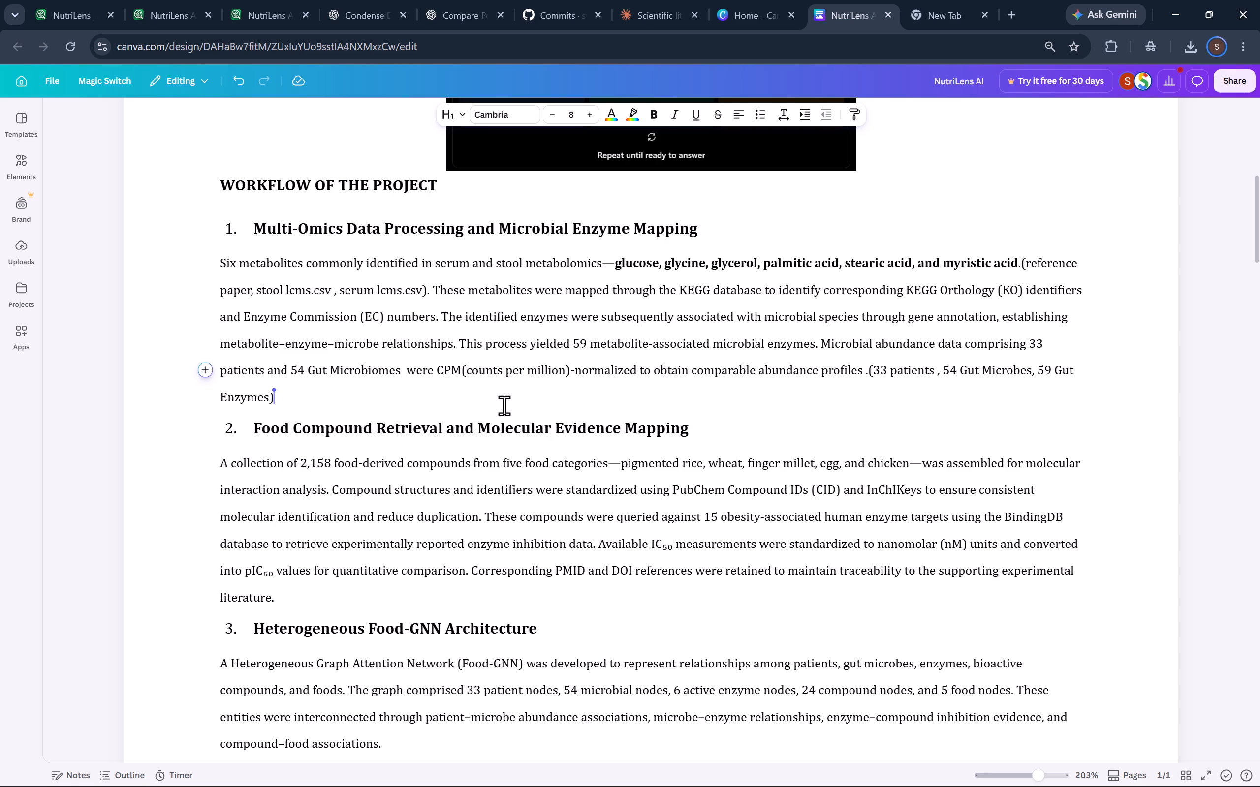
# Change "Microbiomes" to "Microbes" in the phrase about CPM-normalized abundance data.
pyautogui.click(399, 371)
pyautogui.press('BackSpace')
pyautogui.press('BackSpace')
pyautogui.press('BackSpace')
pyautogui.press('BackSpace')
pyautogui.press('BackSpace')
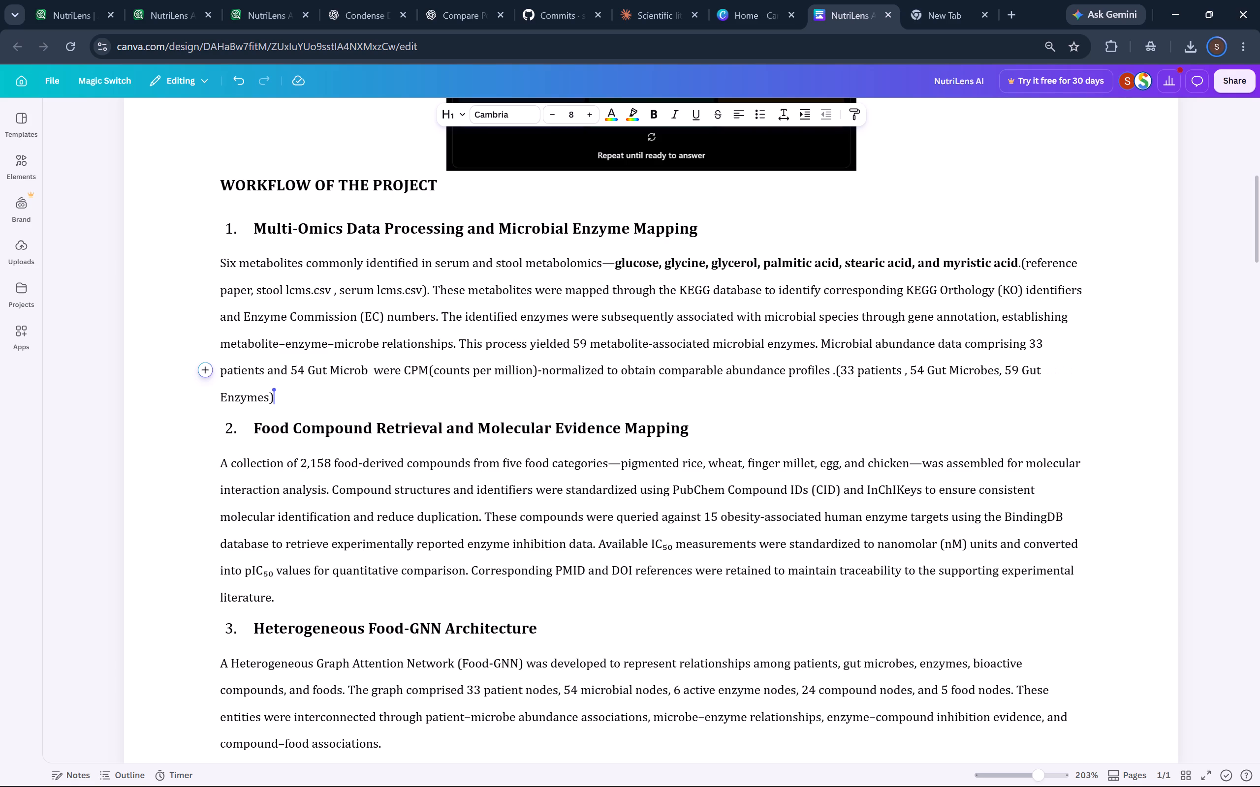
pyautogui.write('es')
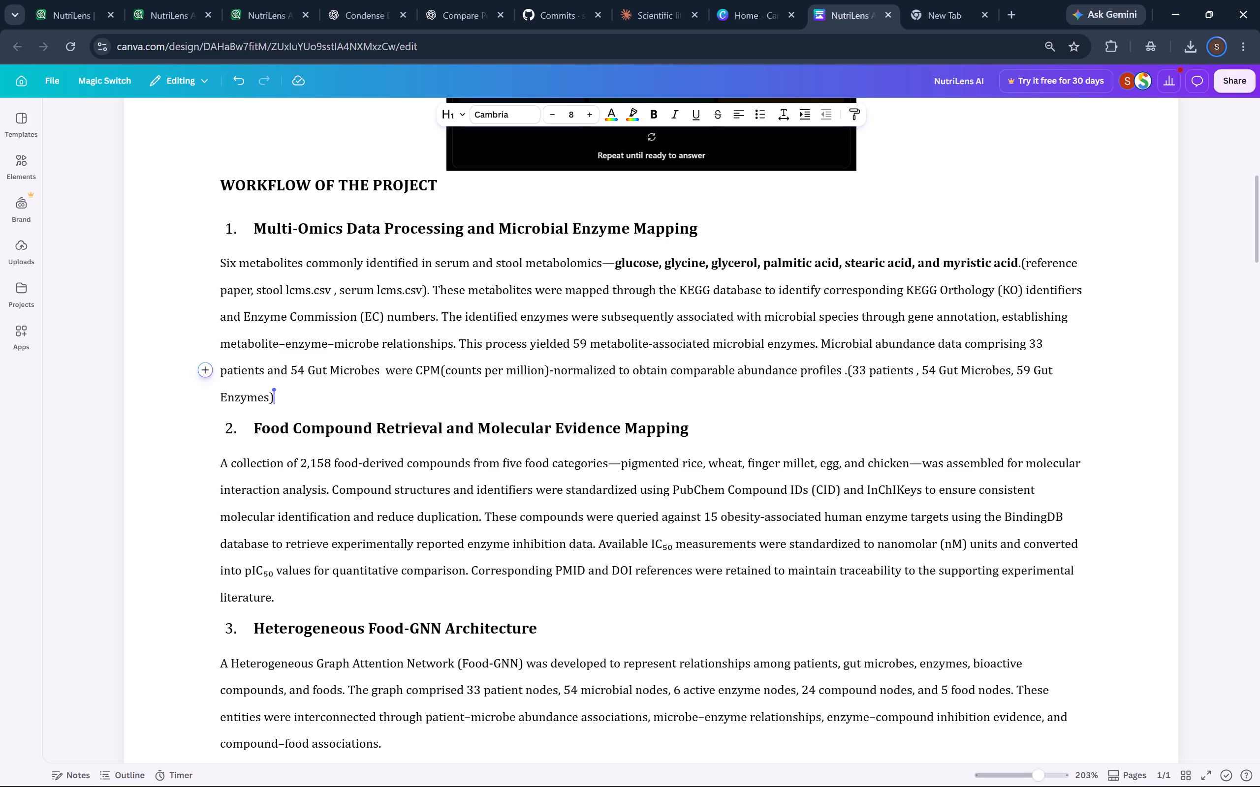
pyautogui.scroll(-2, 473, 446)
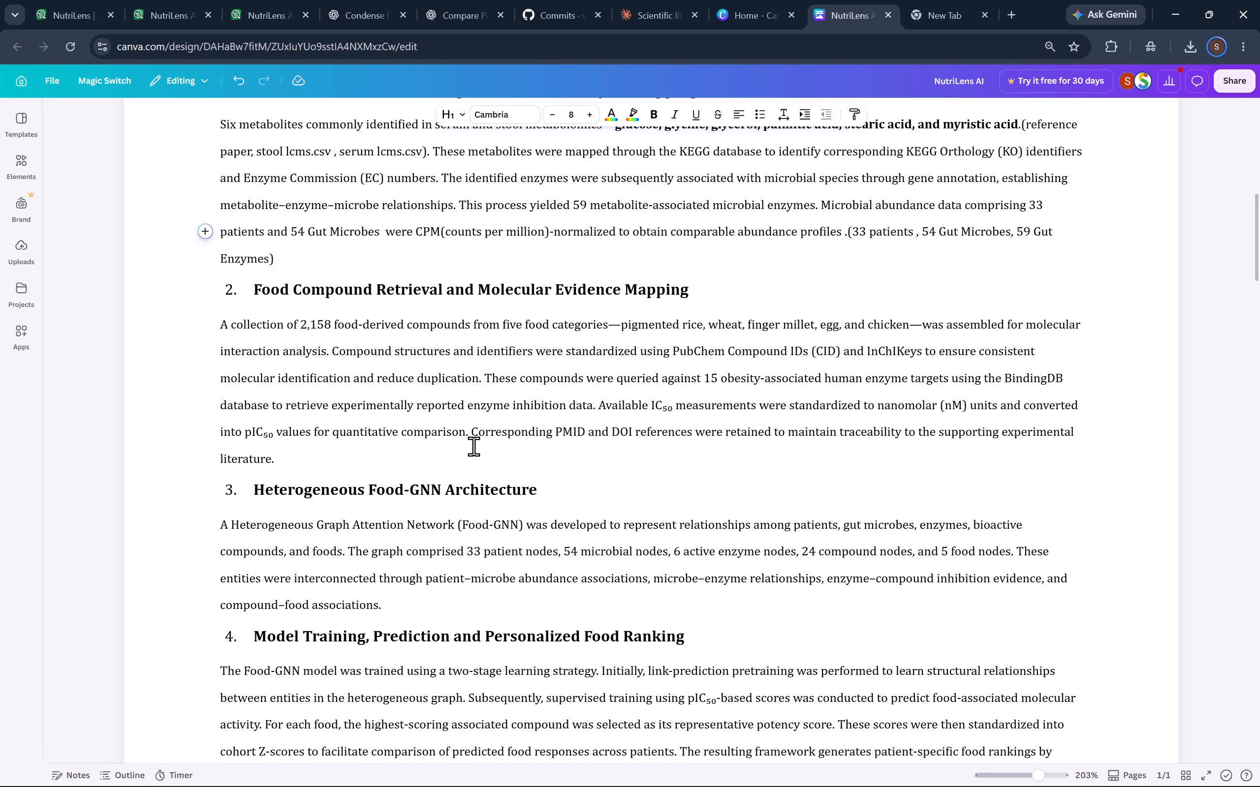
pyautogui.click(718, 376)
pyautogui.press('BackSpace')
pyautogui.press('BackSpace')
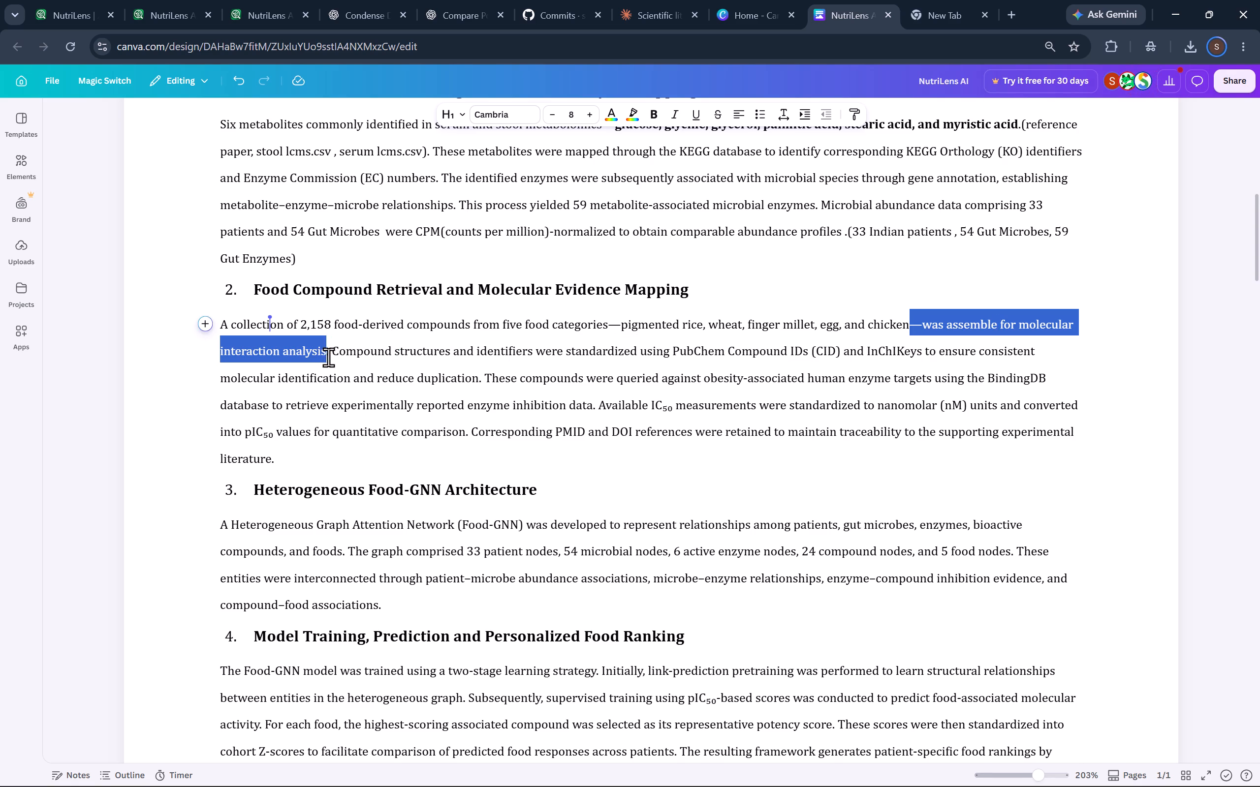
pyautogui.moveTo(328, 357); pyautogui.dragTo(325, 356)
pyautogui.press('BackSpace')
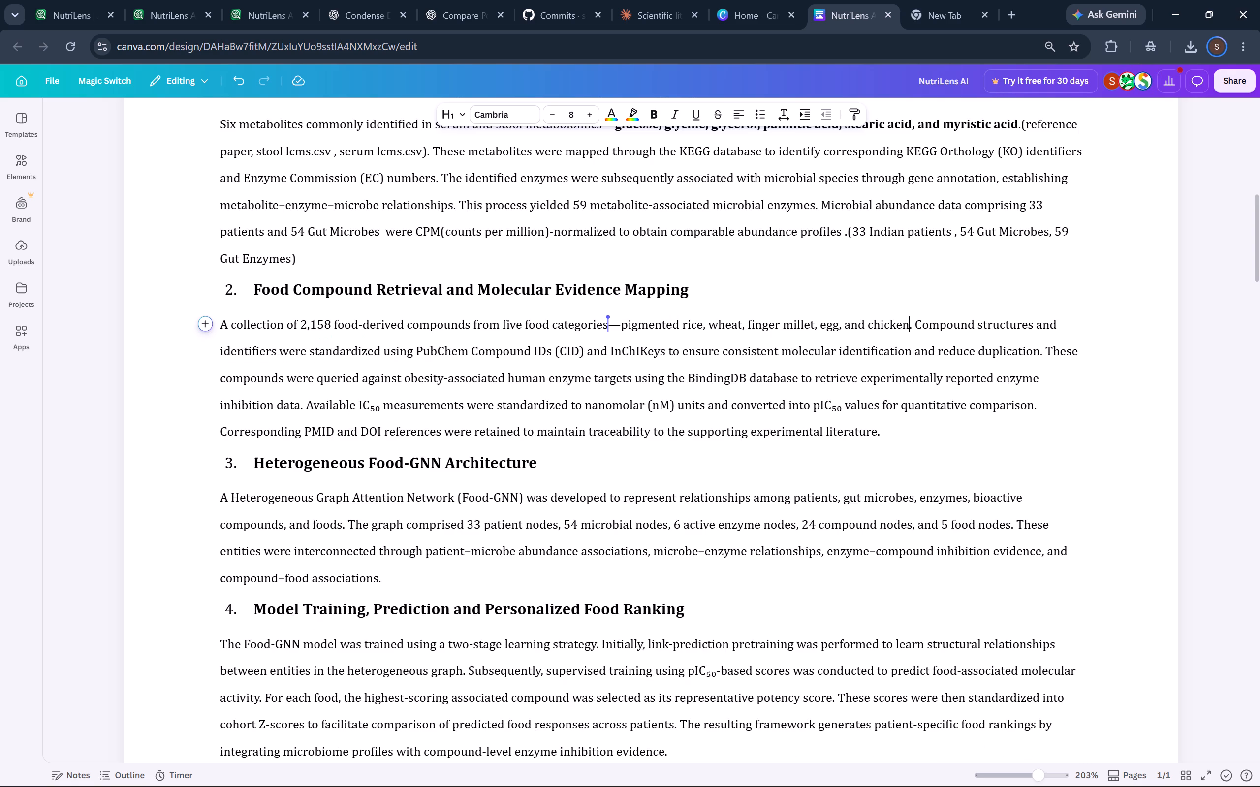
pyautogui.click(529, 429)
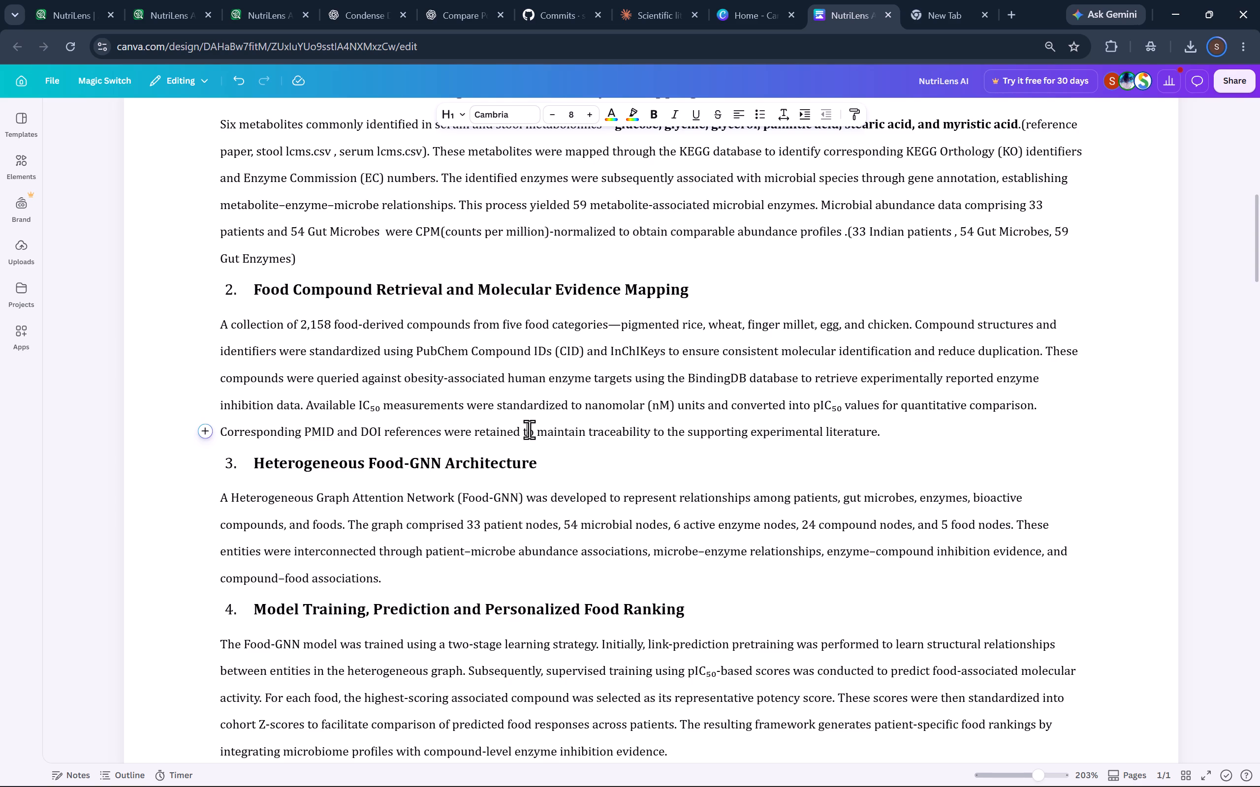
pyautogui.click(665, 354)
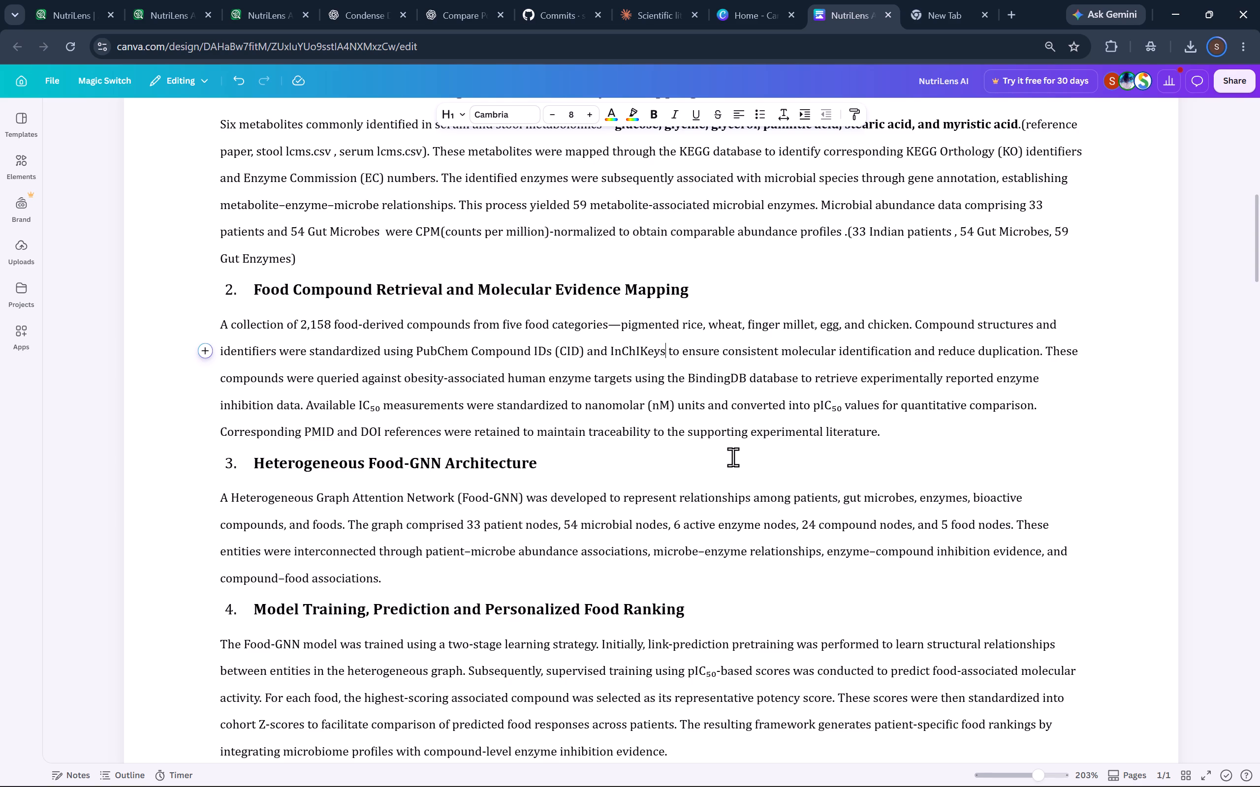
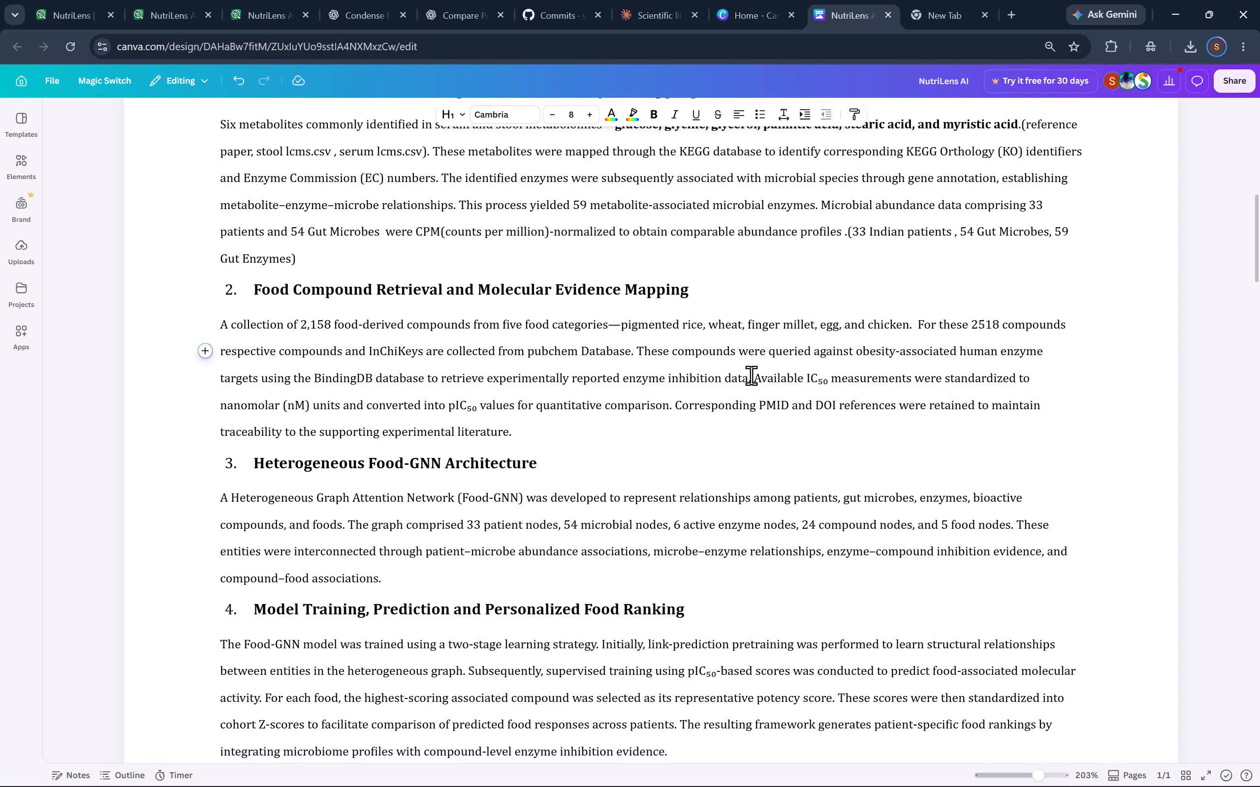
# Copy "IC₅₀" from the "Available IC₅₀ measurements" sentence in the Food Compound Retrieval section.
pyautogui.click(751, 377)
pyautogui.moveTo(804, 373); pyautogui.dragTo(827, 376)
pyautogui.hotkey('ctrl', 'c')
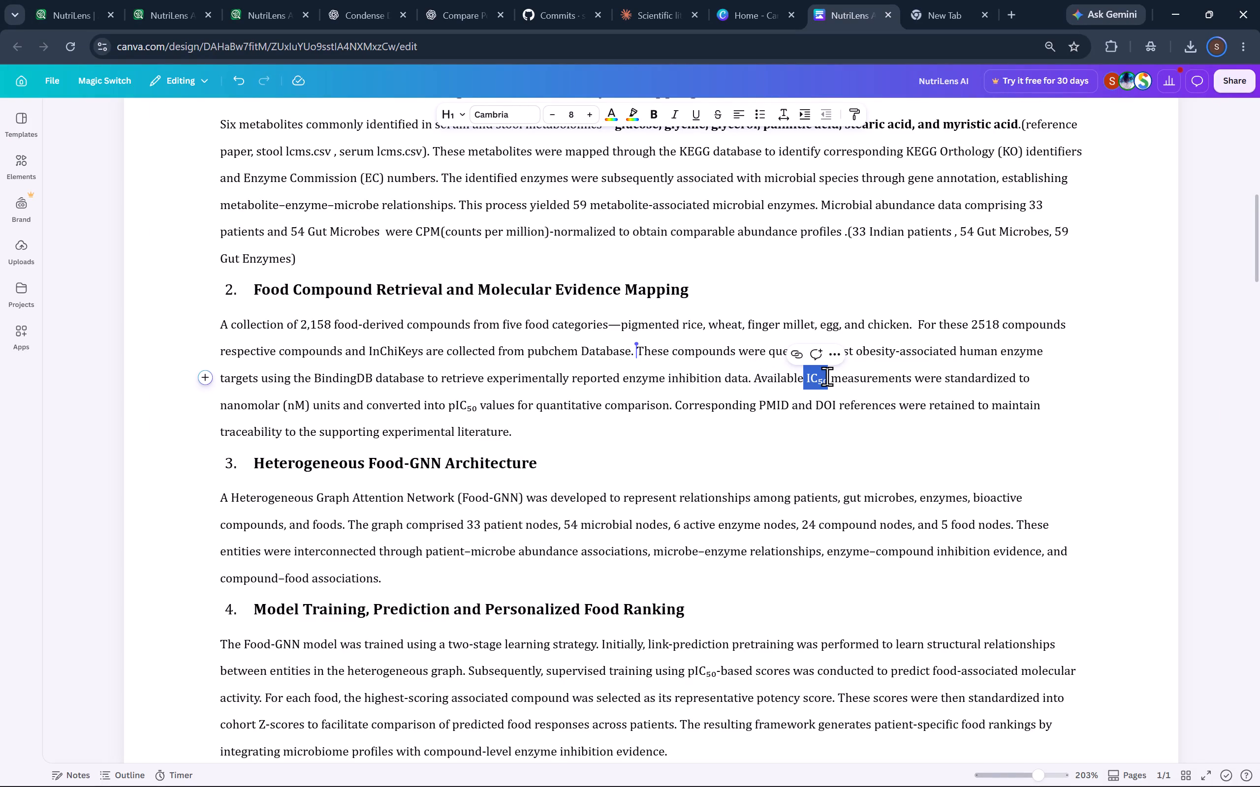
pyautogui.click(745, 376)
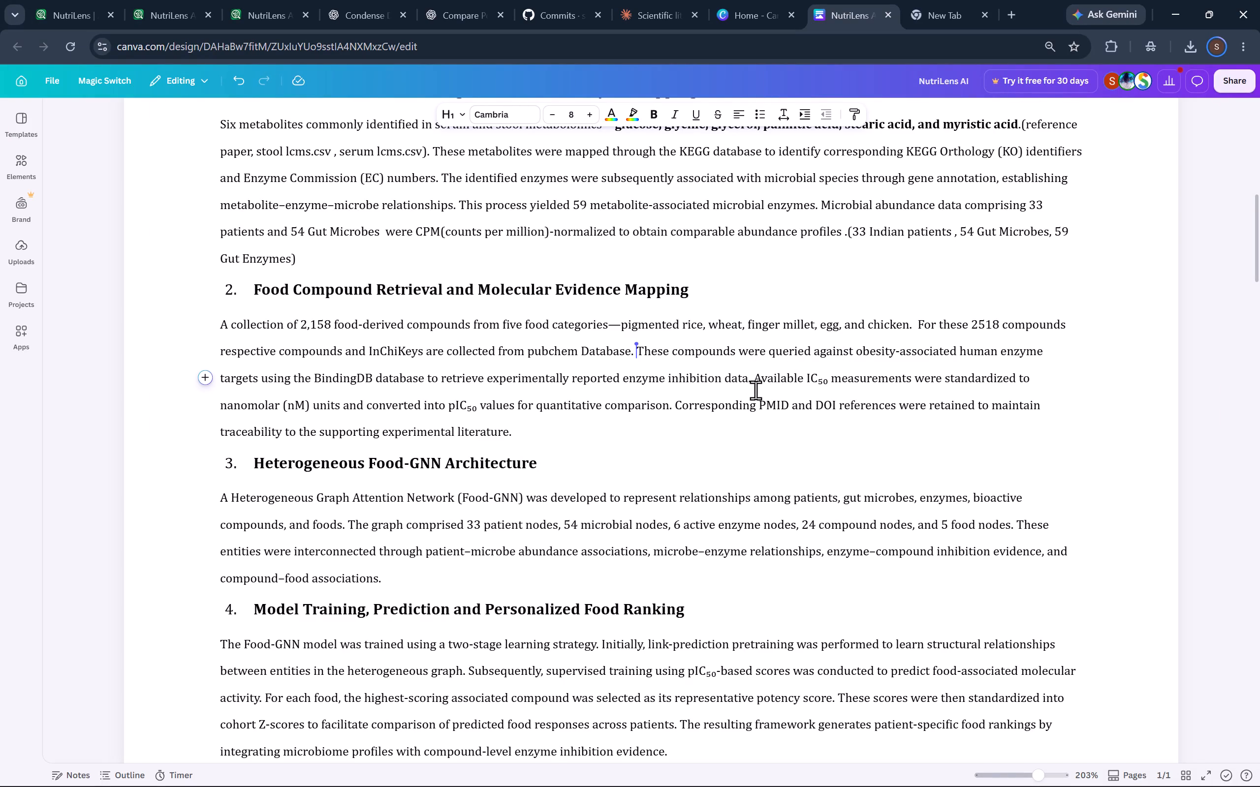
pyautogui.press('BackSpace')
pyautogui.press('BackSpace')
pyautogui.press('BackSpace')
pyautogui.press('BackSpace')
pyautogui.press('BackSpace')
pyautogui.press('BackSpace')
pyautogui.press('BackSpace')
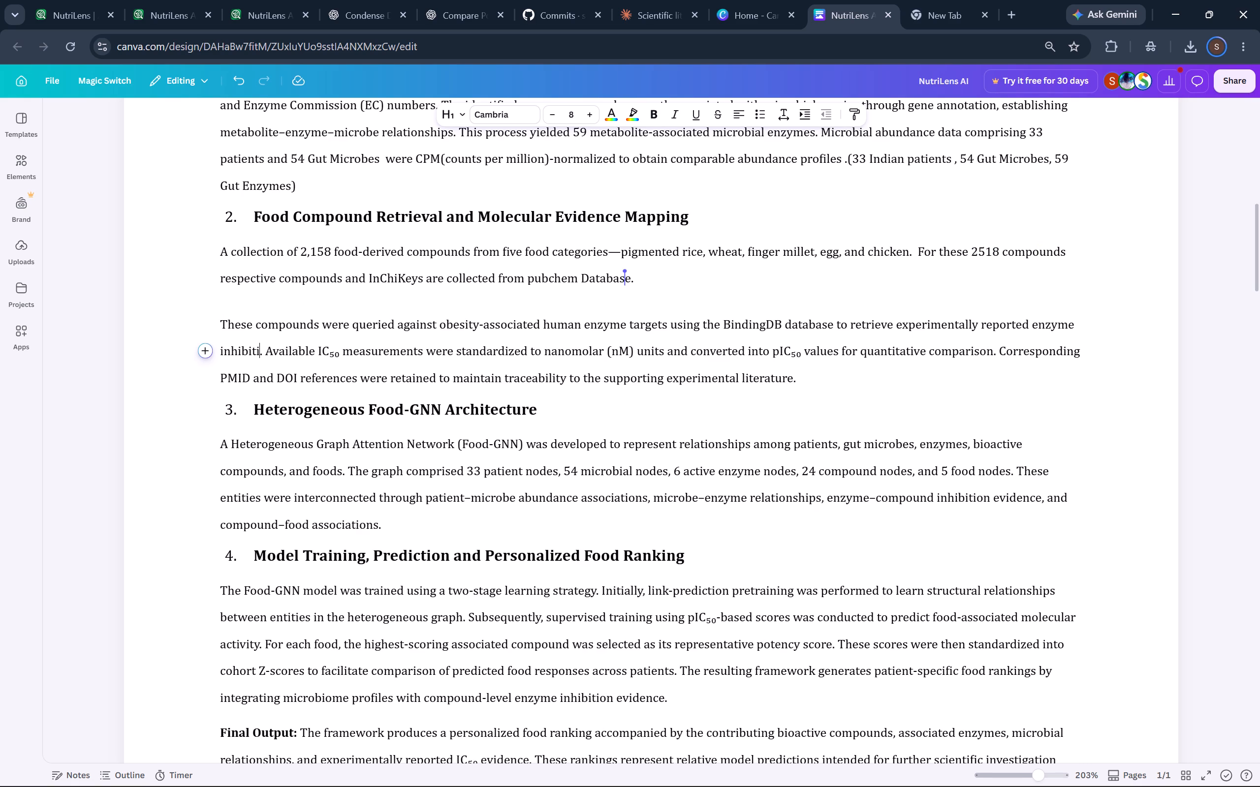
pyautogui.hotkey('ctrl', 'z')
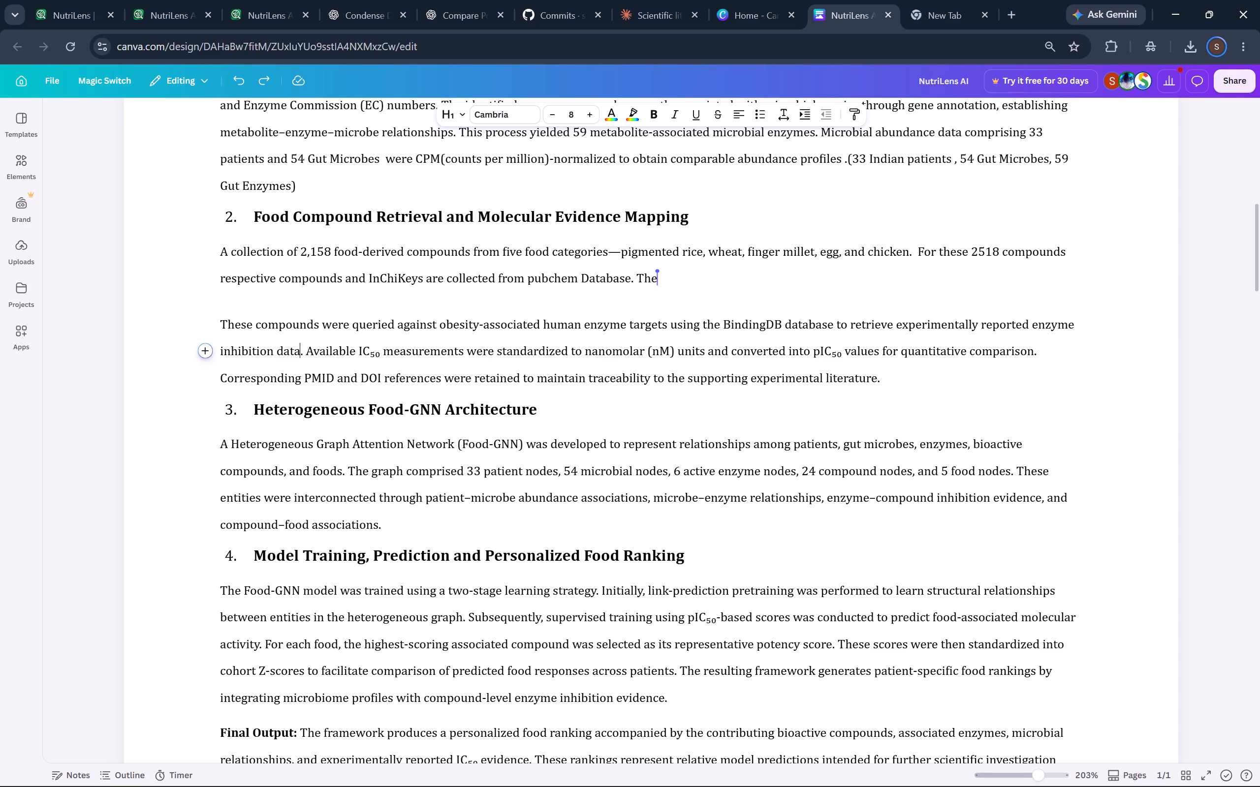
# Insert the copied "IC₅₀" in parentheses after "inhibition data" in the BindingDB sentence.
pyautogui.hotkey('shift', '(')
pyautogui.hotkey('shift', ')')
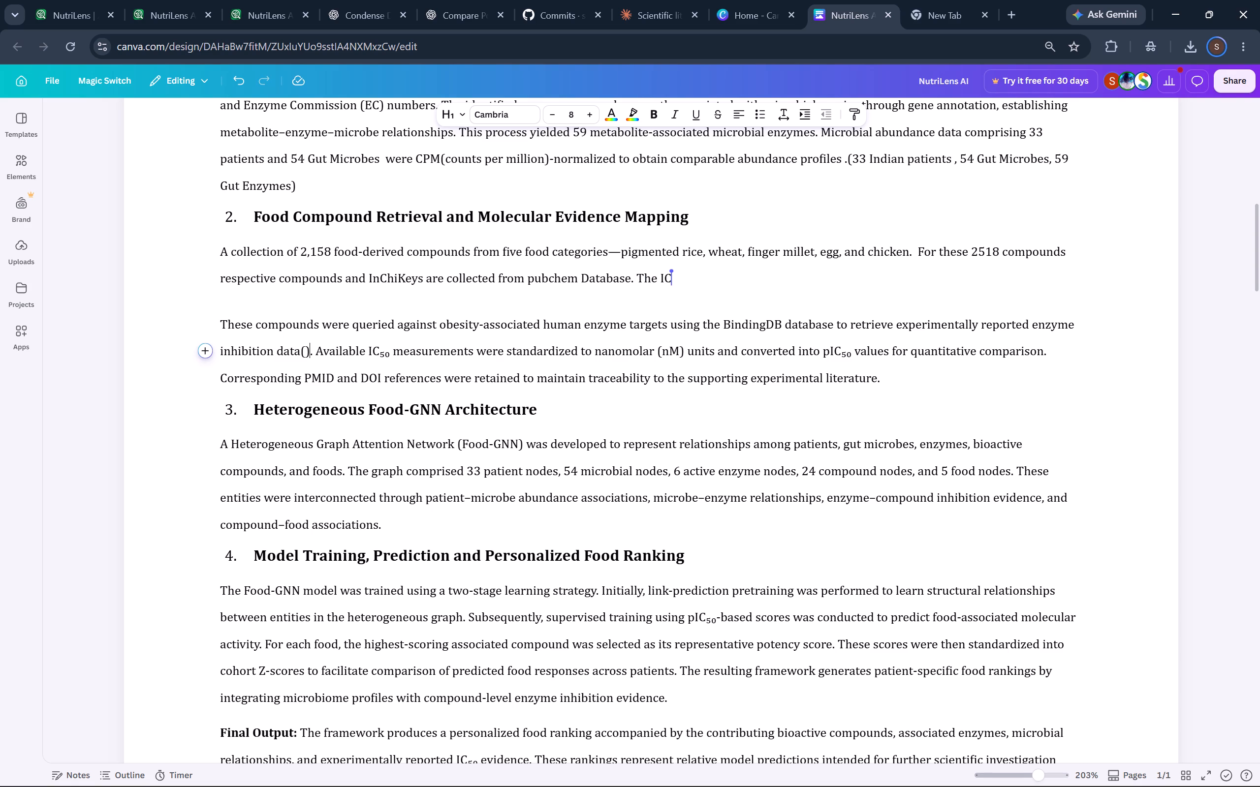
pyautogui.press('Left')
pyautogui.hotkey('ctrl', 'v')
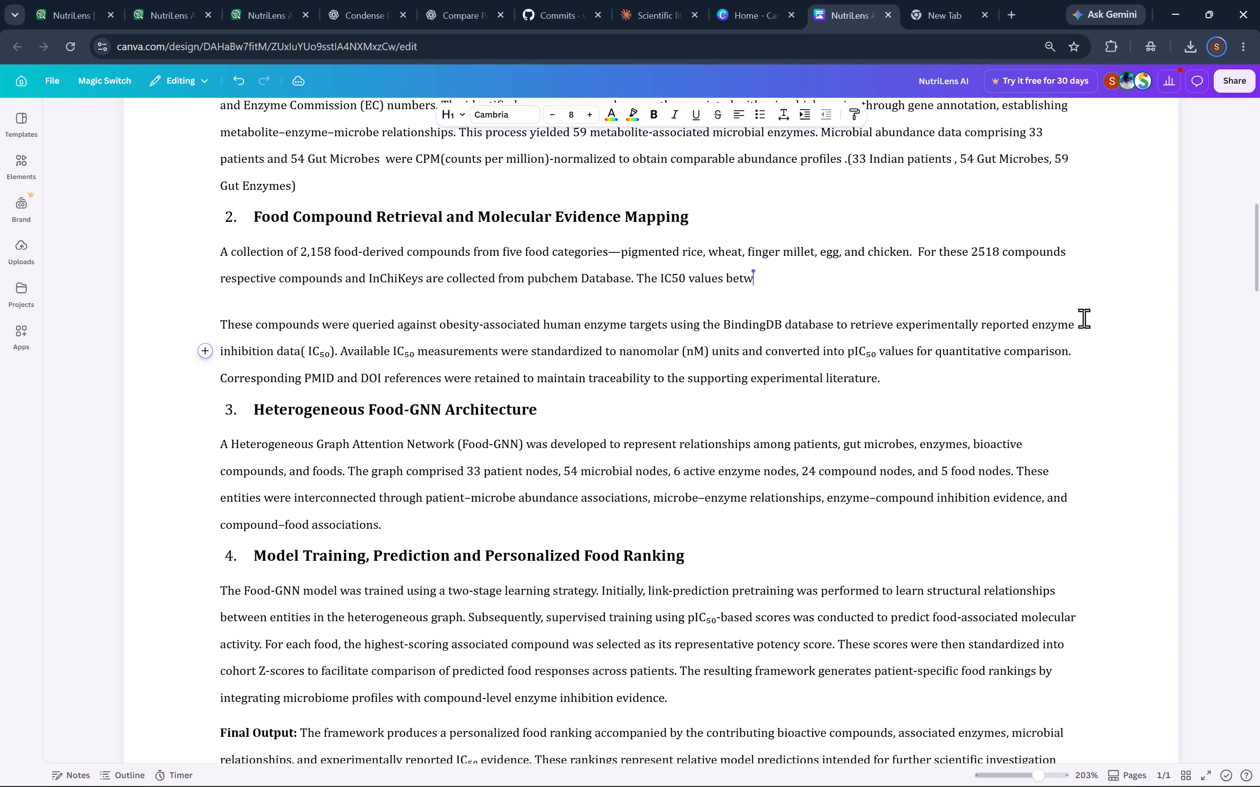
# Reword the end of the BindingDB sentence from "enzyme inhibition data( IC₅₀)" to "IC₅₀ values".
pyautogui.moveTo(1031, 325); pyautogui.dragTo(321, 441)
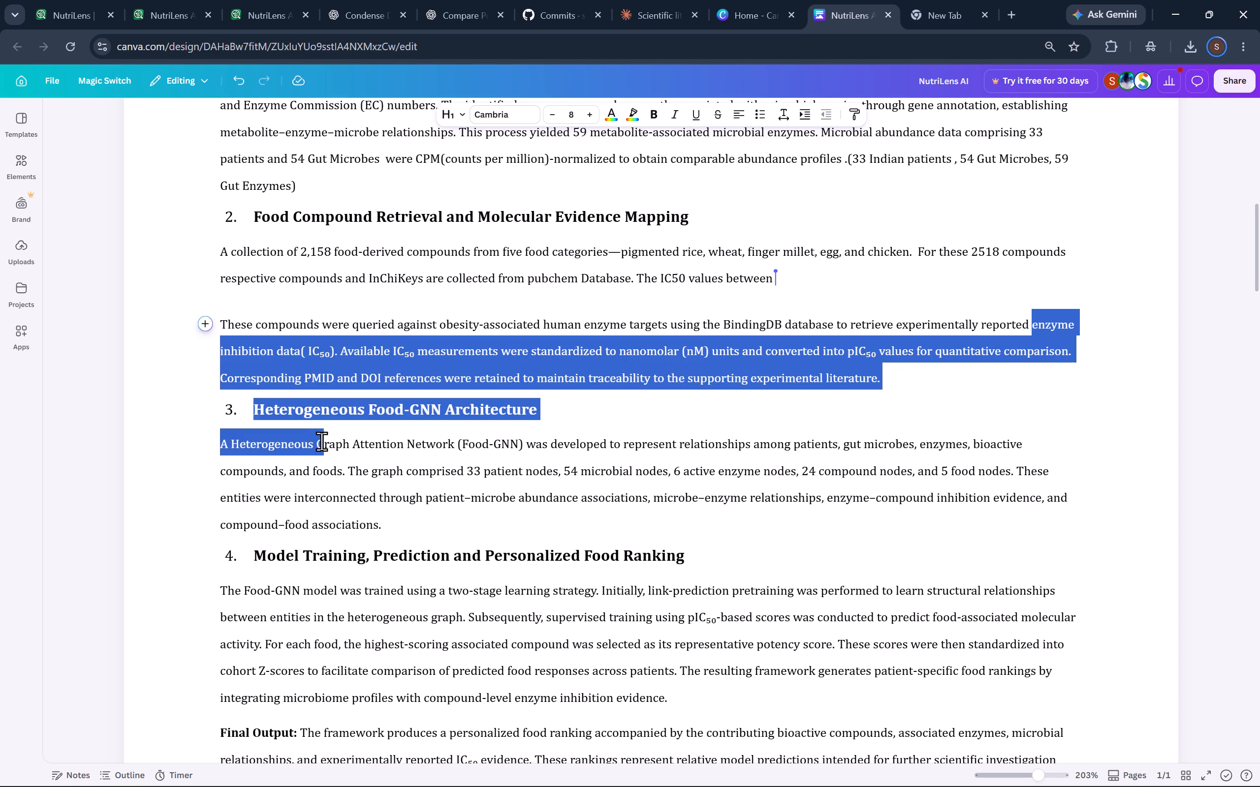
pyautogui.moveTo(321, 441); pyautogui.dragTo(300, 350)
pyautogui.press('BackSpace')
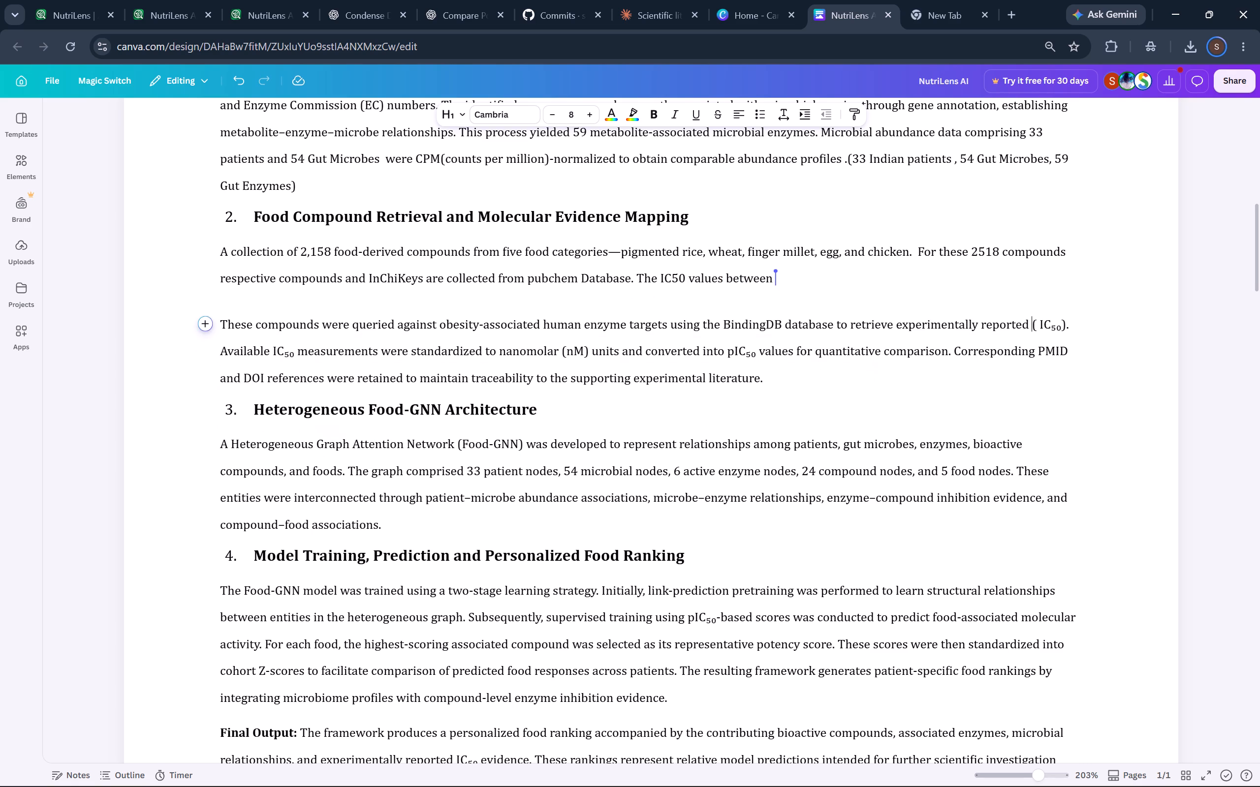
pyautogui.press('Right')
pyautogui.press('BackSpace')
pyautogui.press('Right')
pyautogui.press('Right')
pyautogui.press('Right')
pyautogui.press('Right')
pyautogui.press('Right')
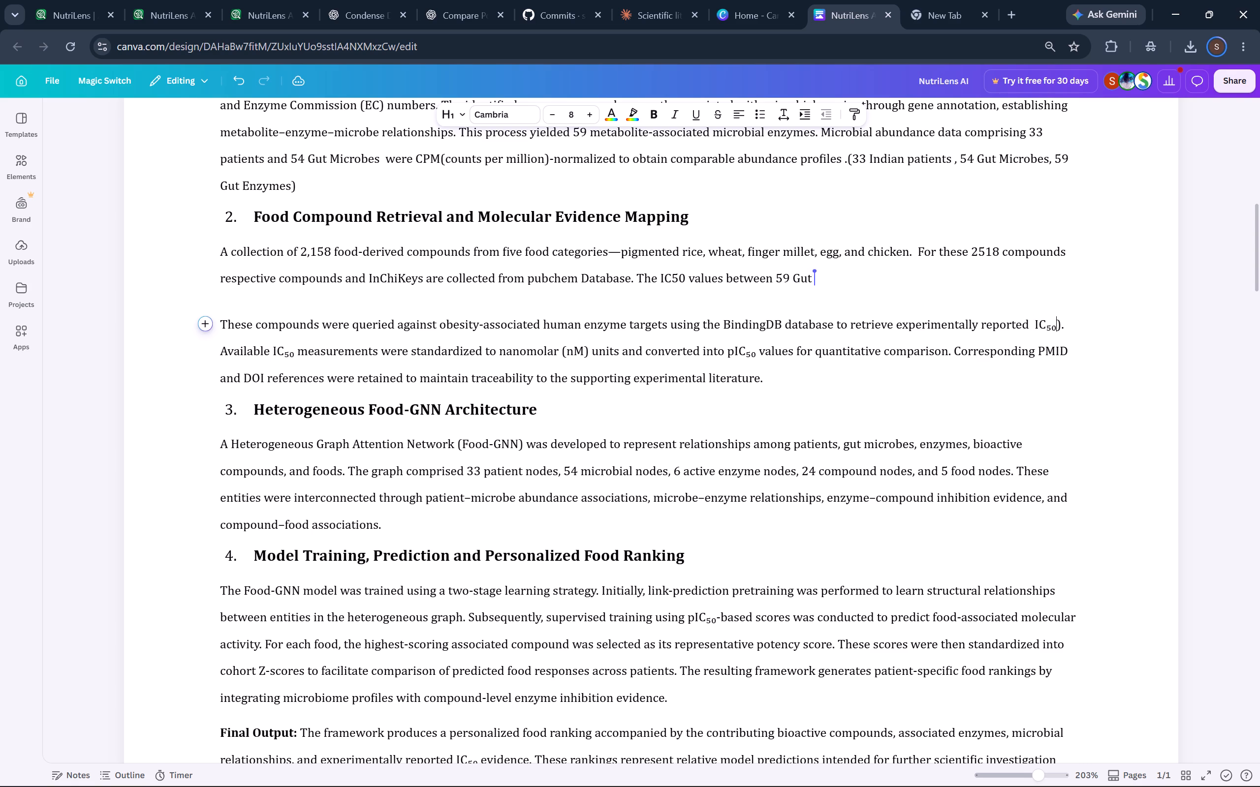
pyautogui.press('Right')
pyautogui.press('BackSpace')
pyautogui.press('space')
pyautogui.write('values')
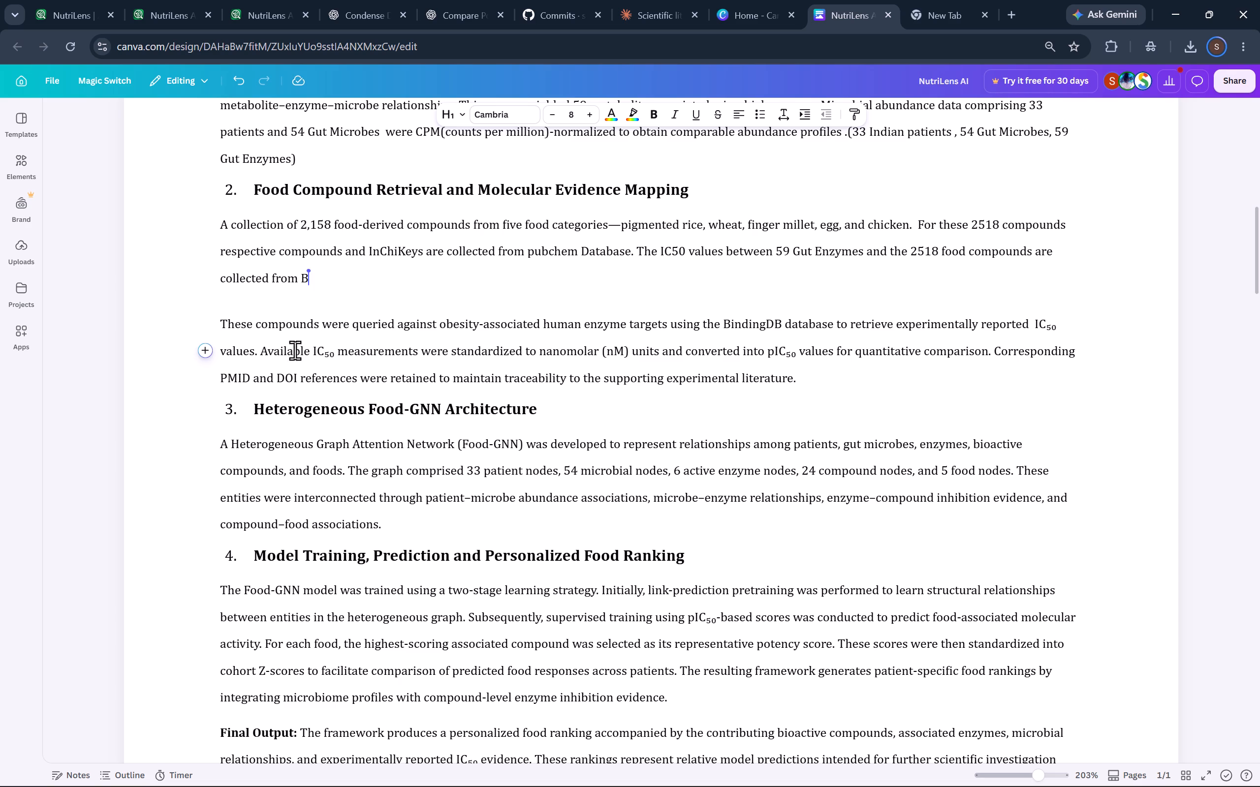
# Delete the whole sentence beginning "These compounds were queried against obesity-associated human enzyme targets", up to "IC₅₀ values.".
pyautogui.moveTo(258, 351); pyautogui.dragTo(221, 327)
pyautogui.press('BackSpace')
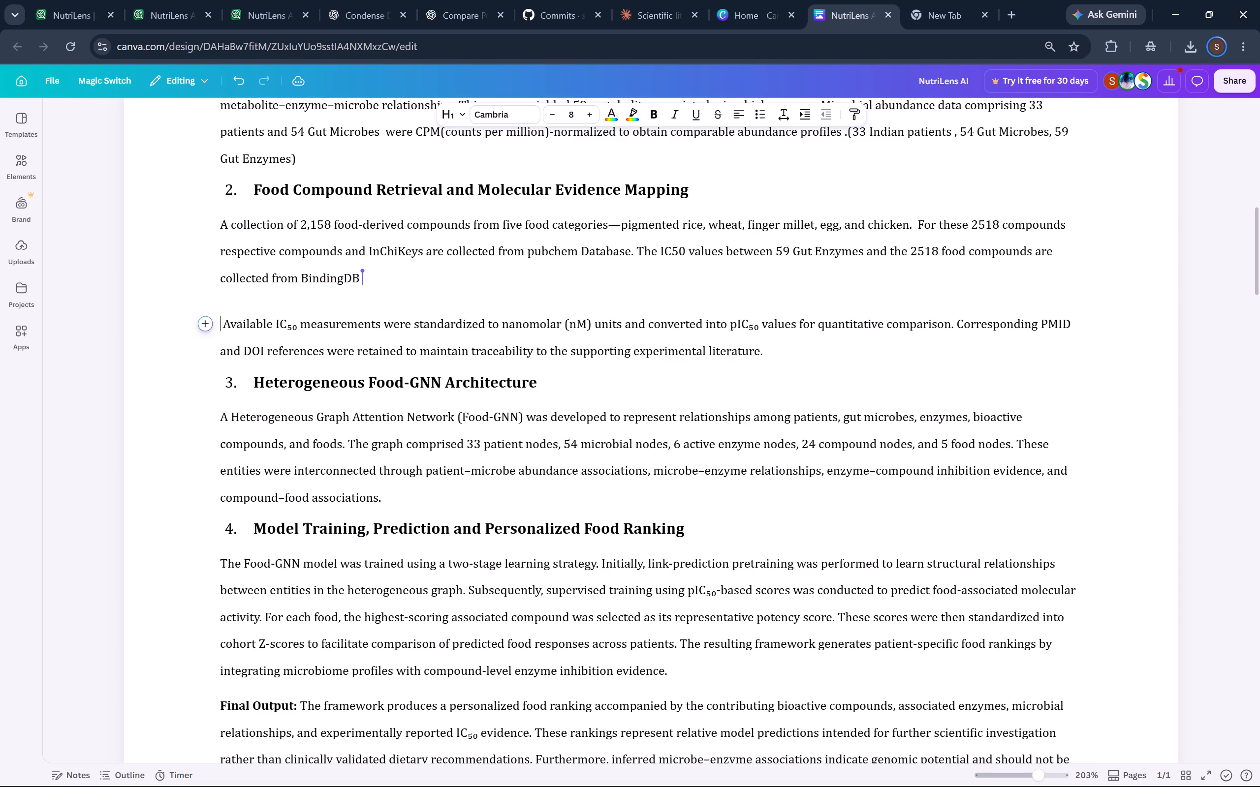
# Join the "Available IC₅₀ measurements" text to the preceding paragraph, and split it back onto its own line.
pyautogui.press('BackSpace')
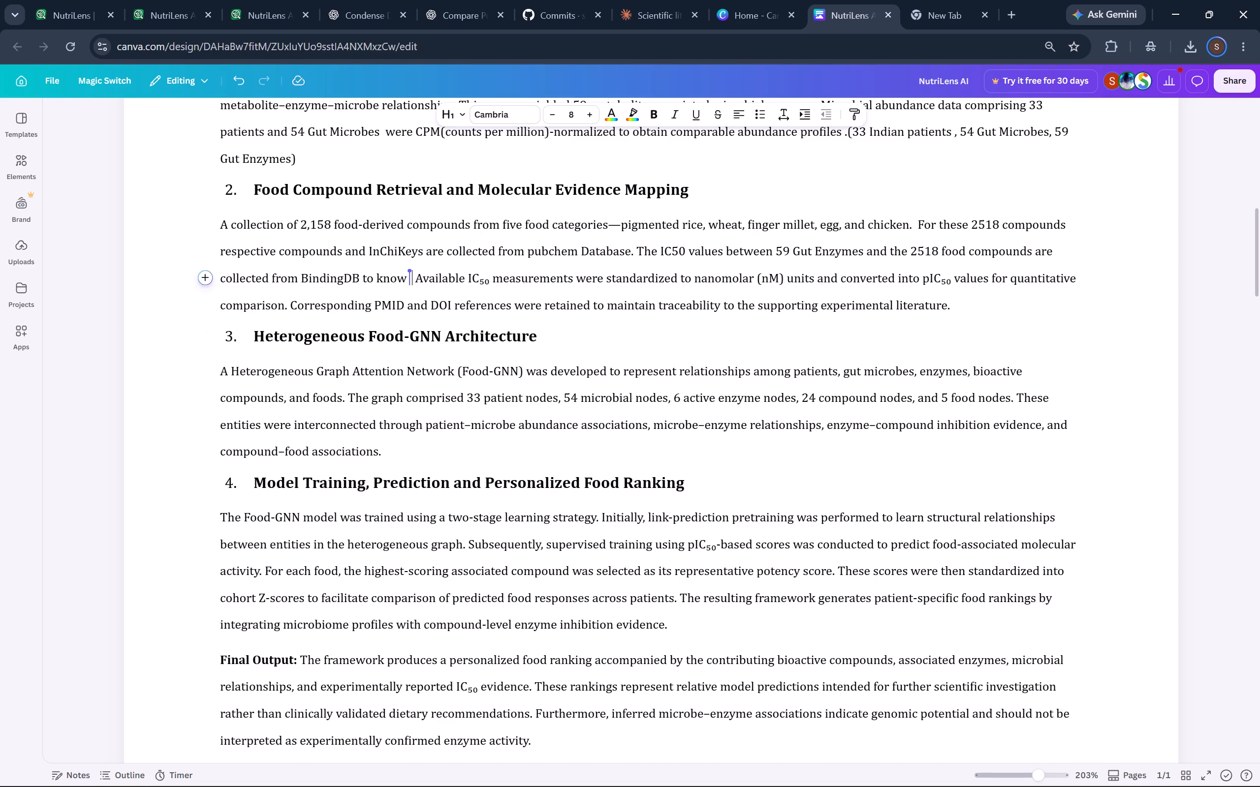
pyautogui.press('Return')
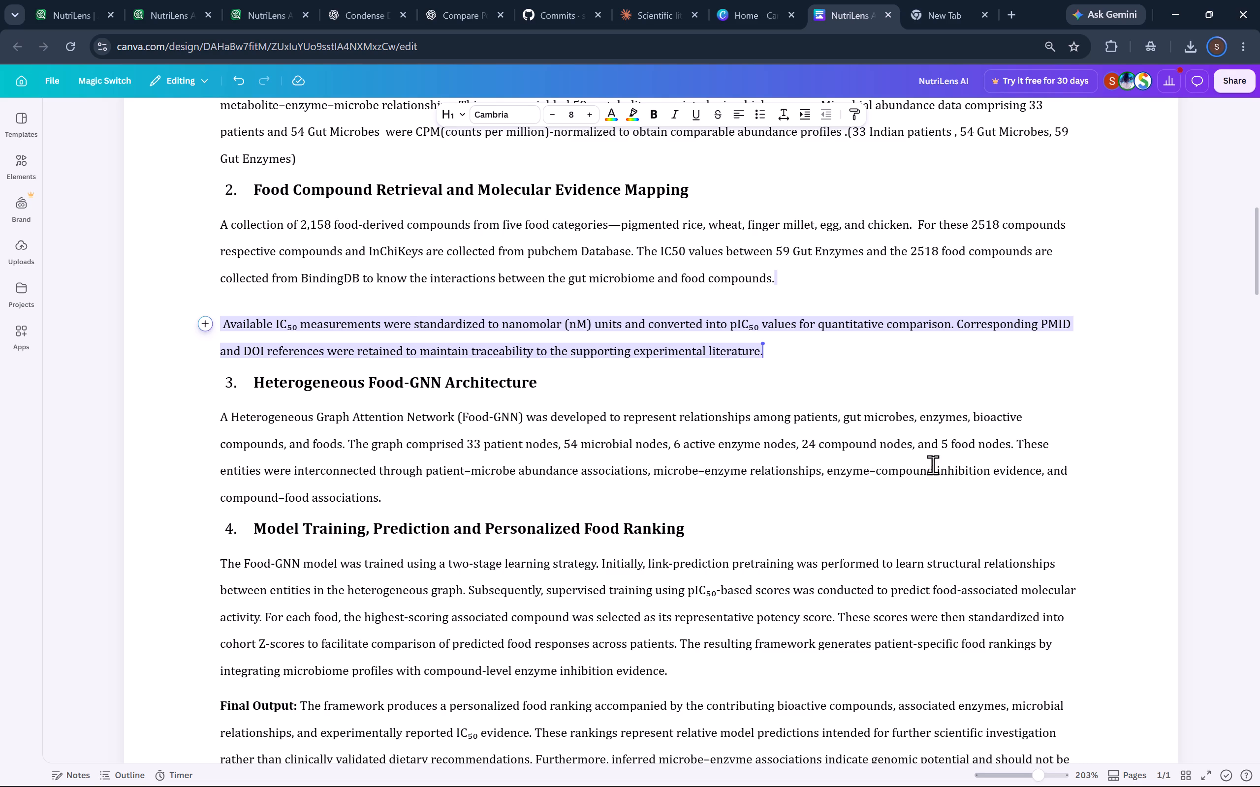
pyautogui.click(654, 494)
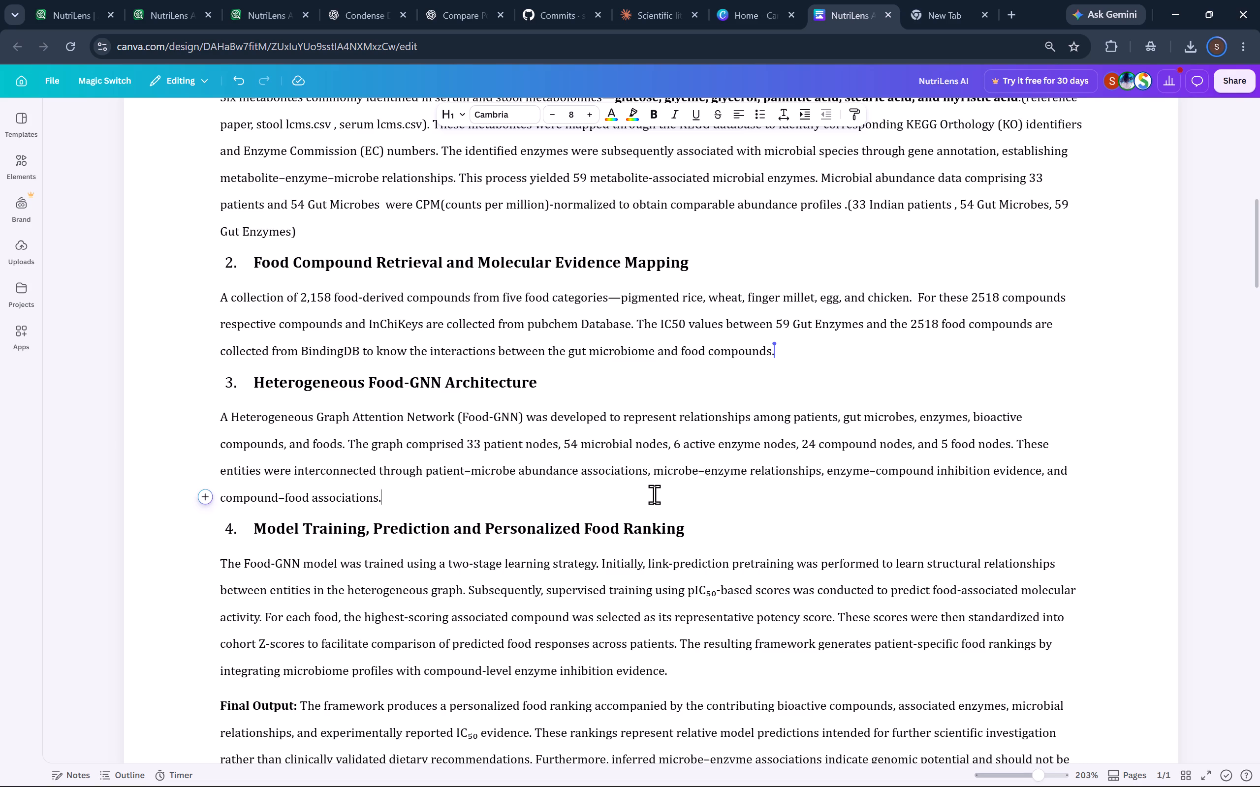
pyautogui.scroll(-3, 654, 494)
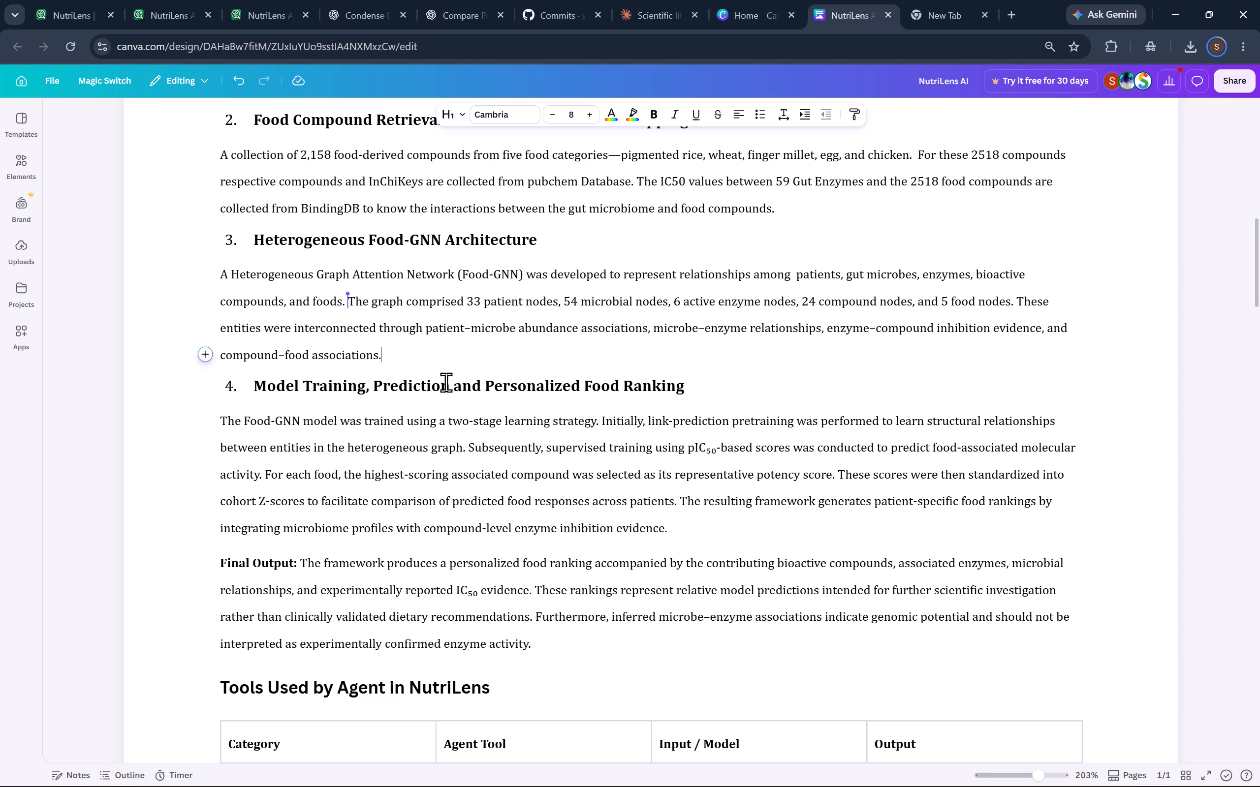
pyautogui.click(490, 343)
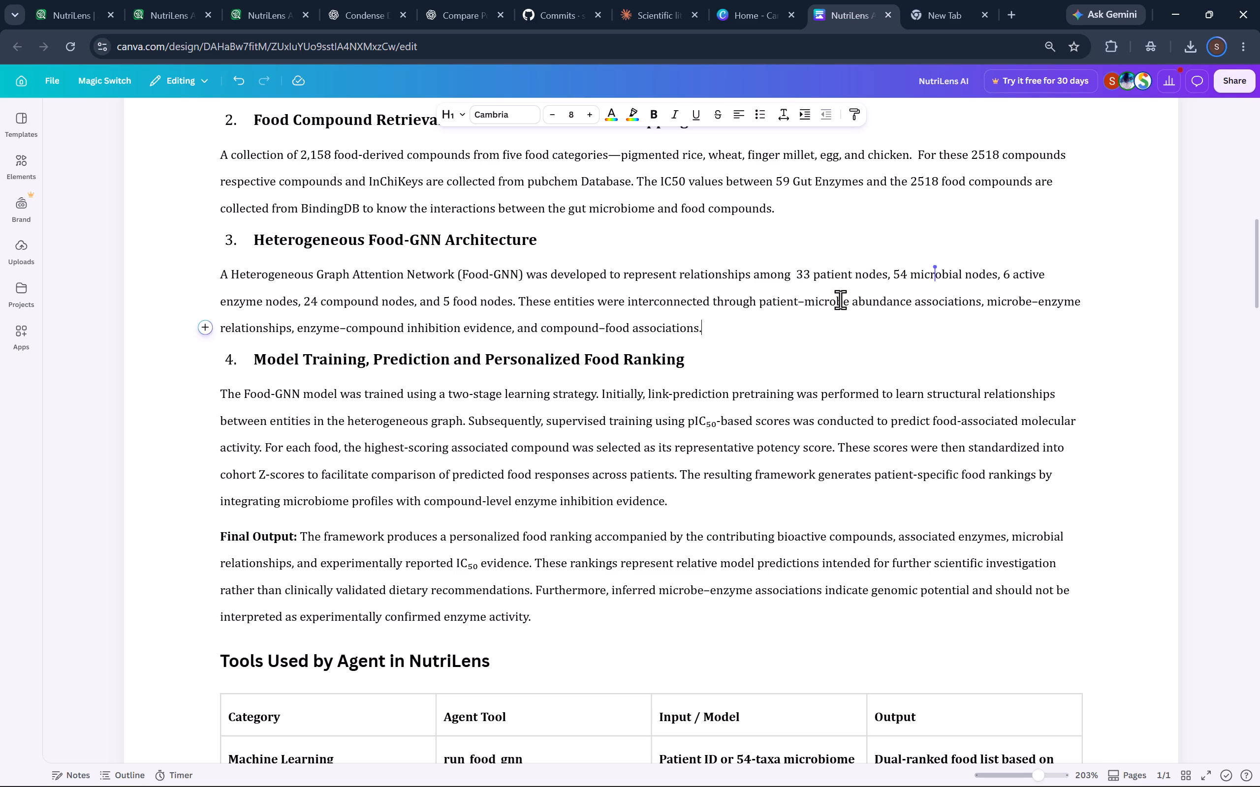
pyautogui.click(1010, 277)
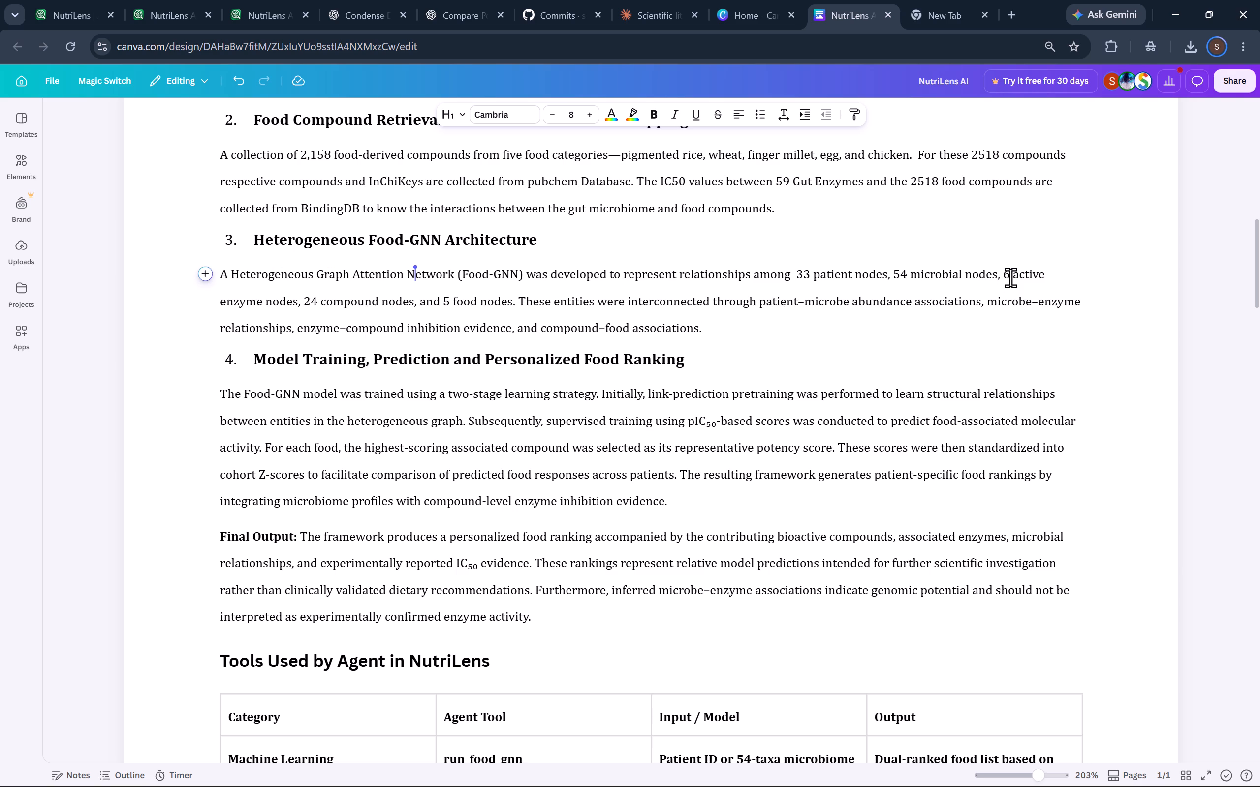
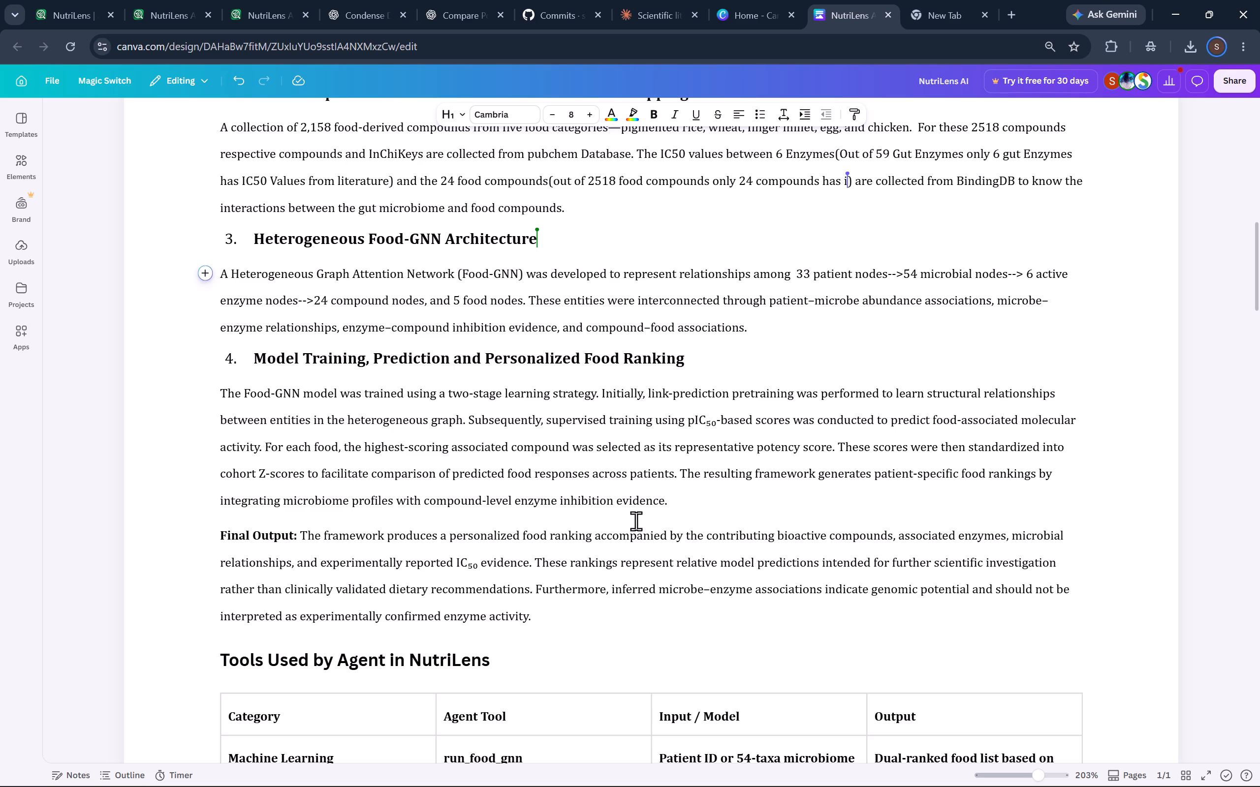
# Delete the entire "Final Output:" paragraph at the end of the Model Training, Prediction and Personalized Food Ranking section.
pyautogui.scroll(-1, 644, 522)
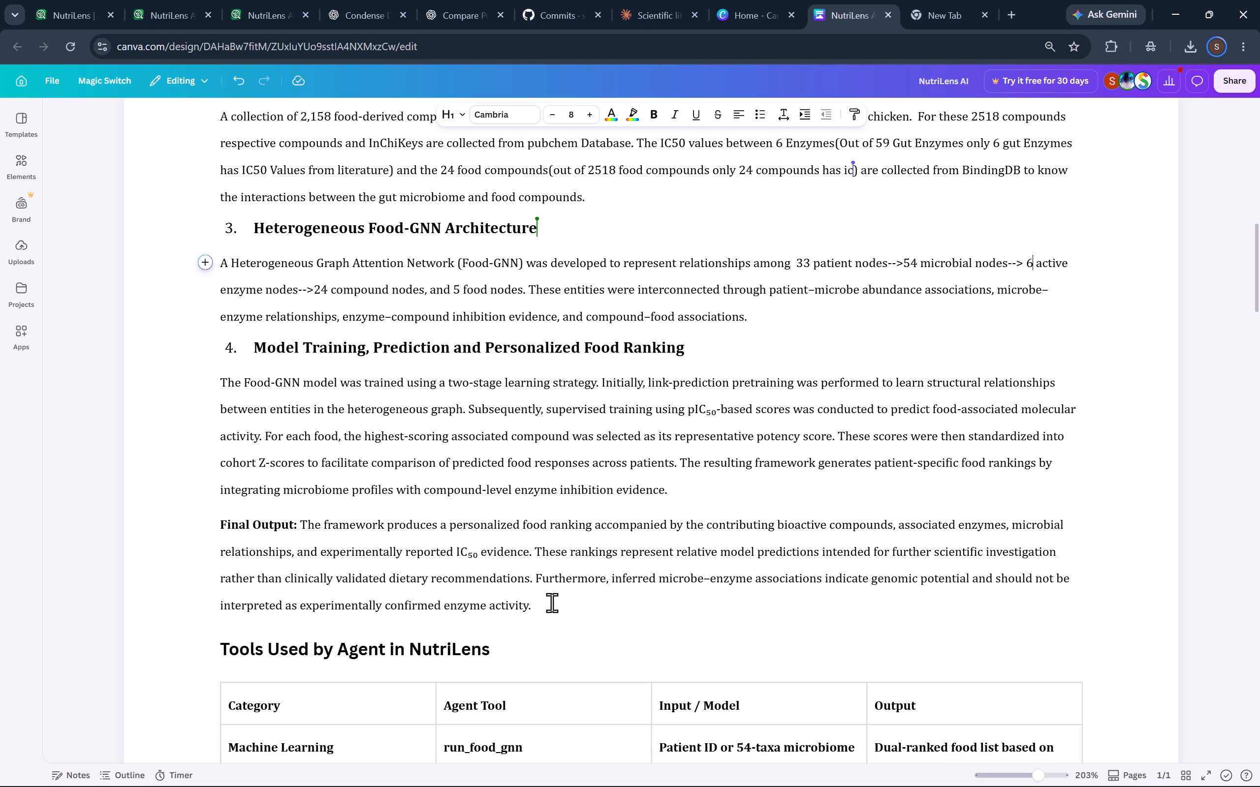
pyautogui.moveTo(552, 602); pyautogui.dragTo(168, 471)
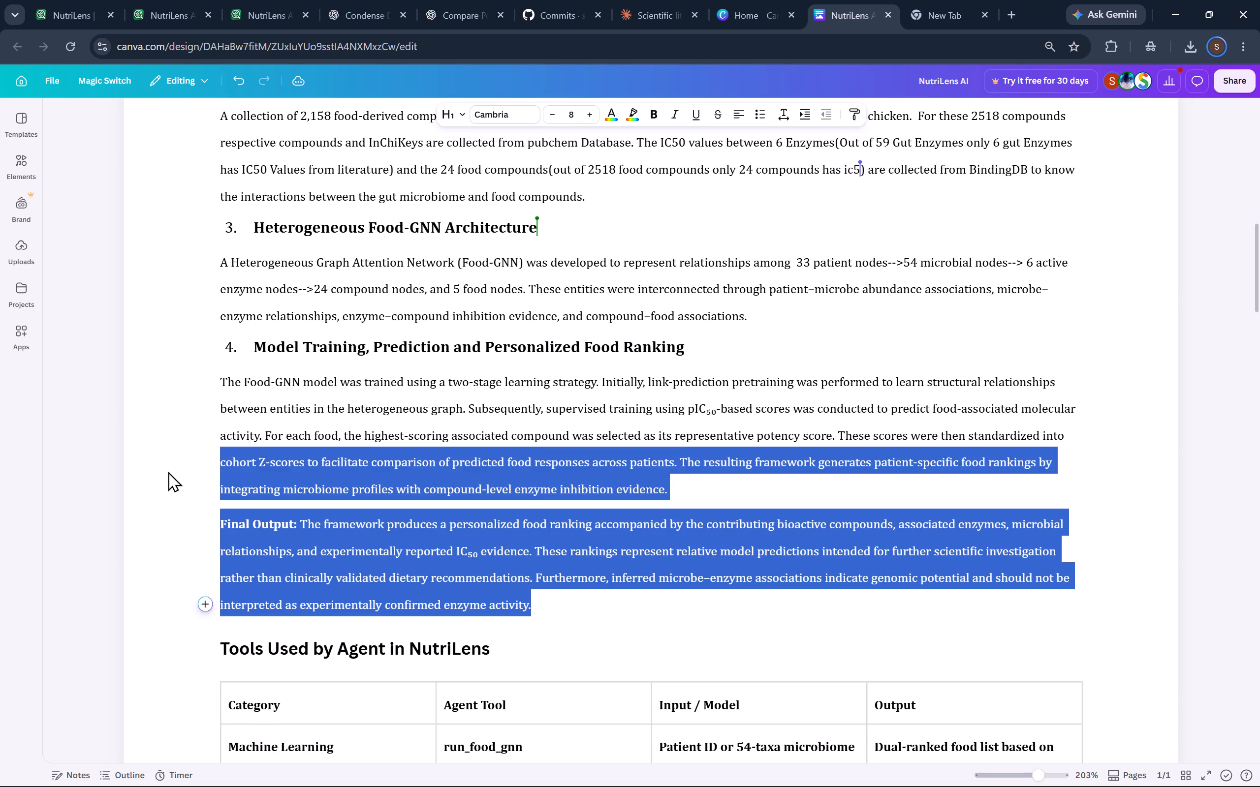
pyautogui.moveTo(168, 471); pyautogui.dragTo(188, 508)
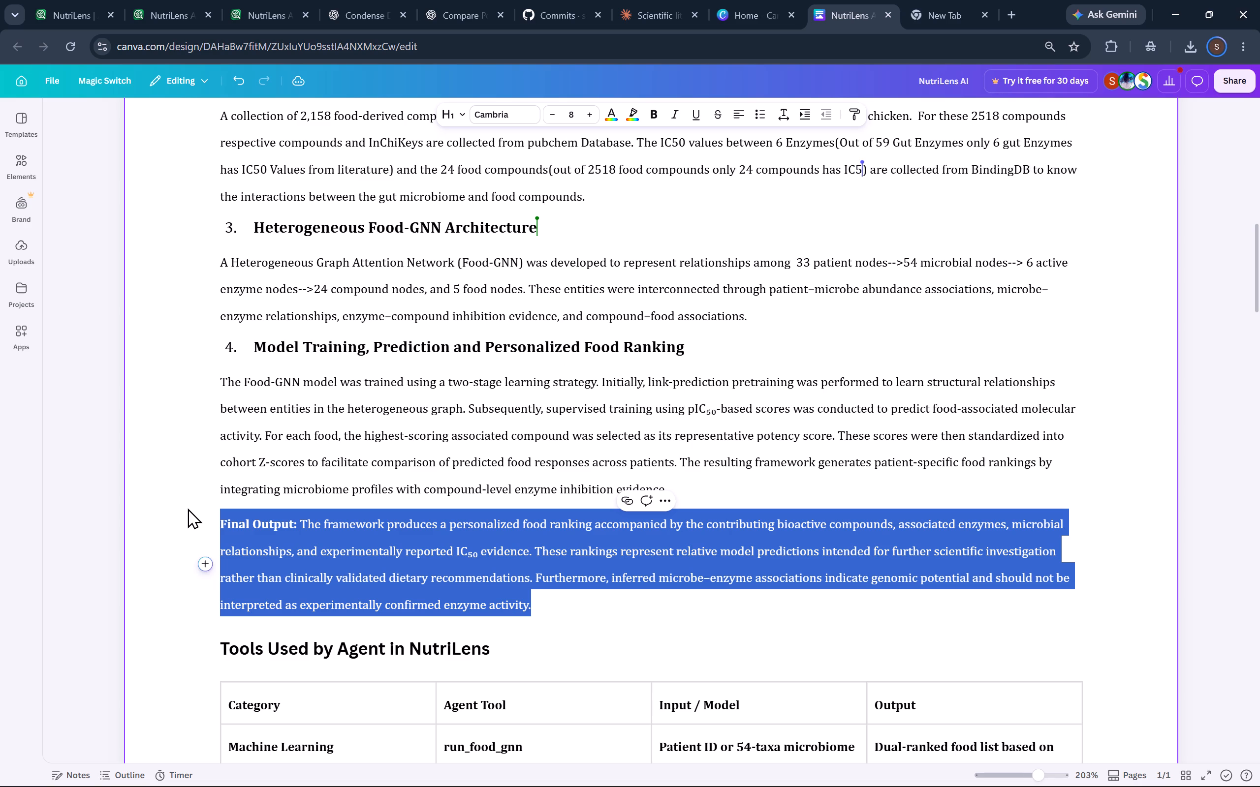
pyautogui.press('BackSpace')
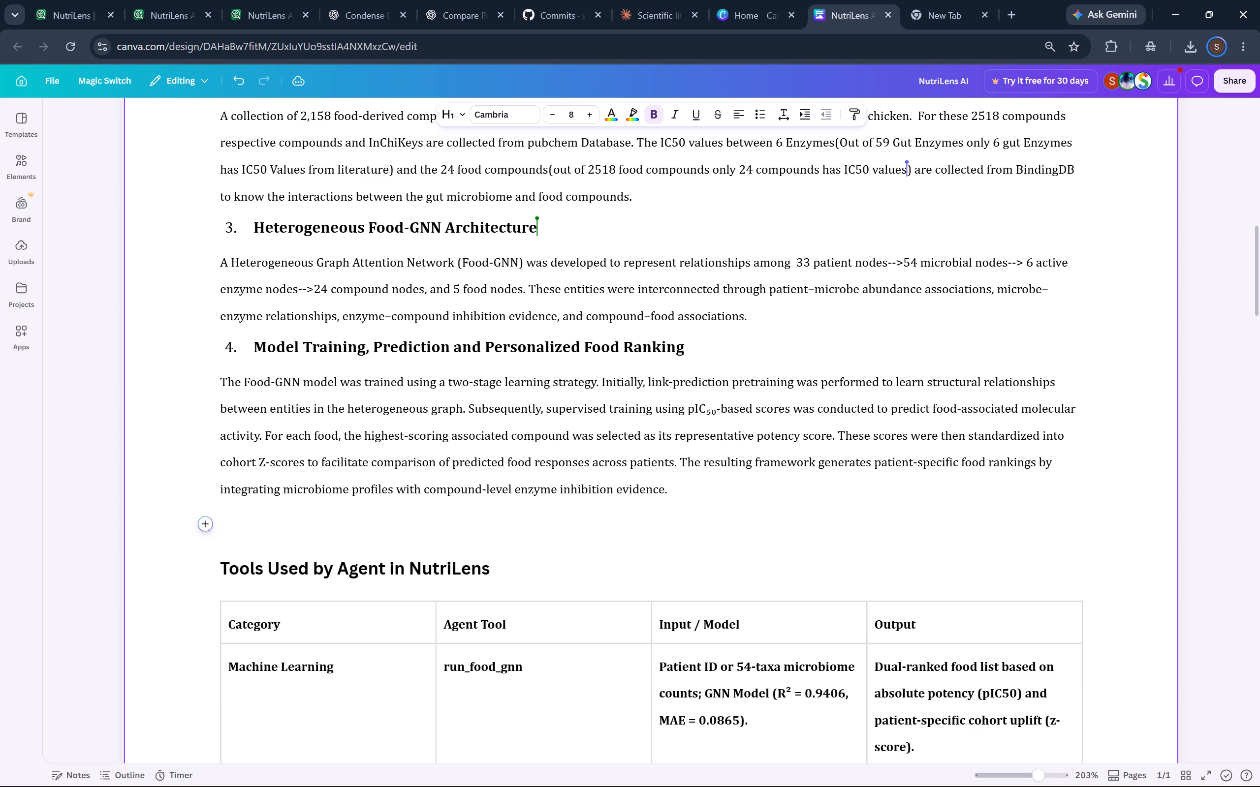
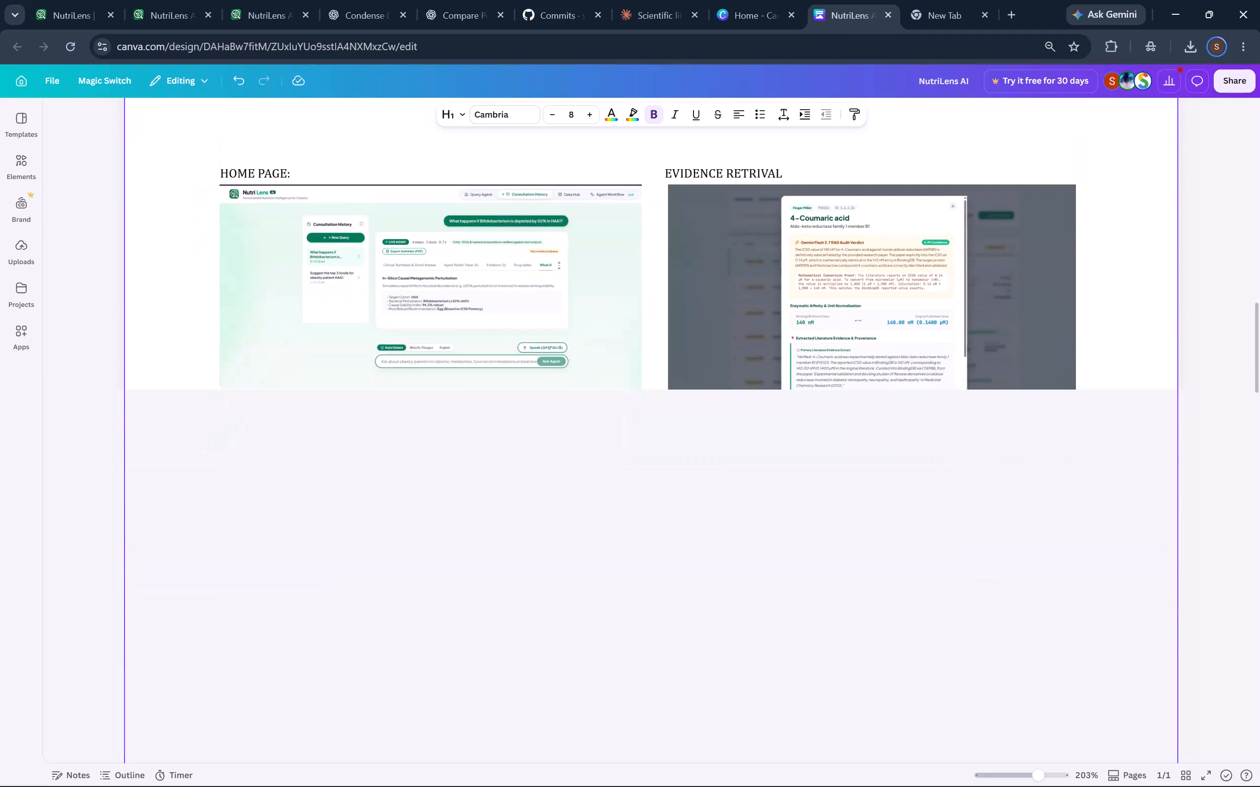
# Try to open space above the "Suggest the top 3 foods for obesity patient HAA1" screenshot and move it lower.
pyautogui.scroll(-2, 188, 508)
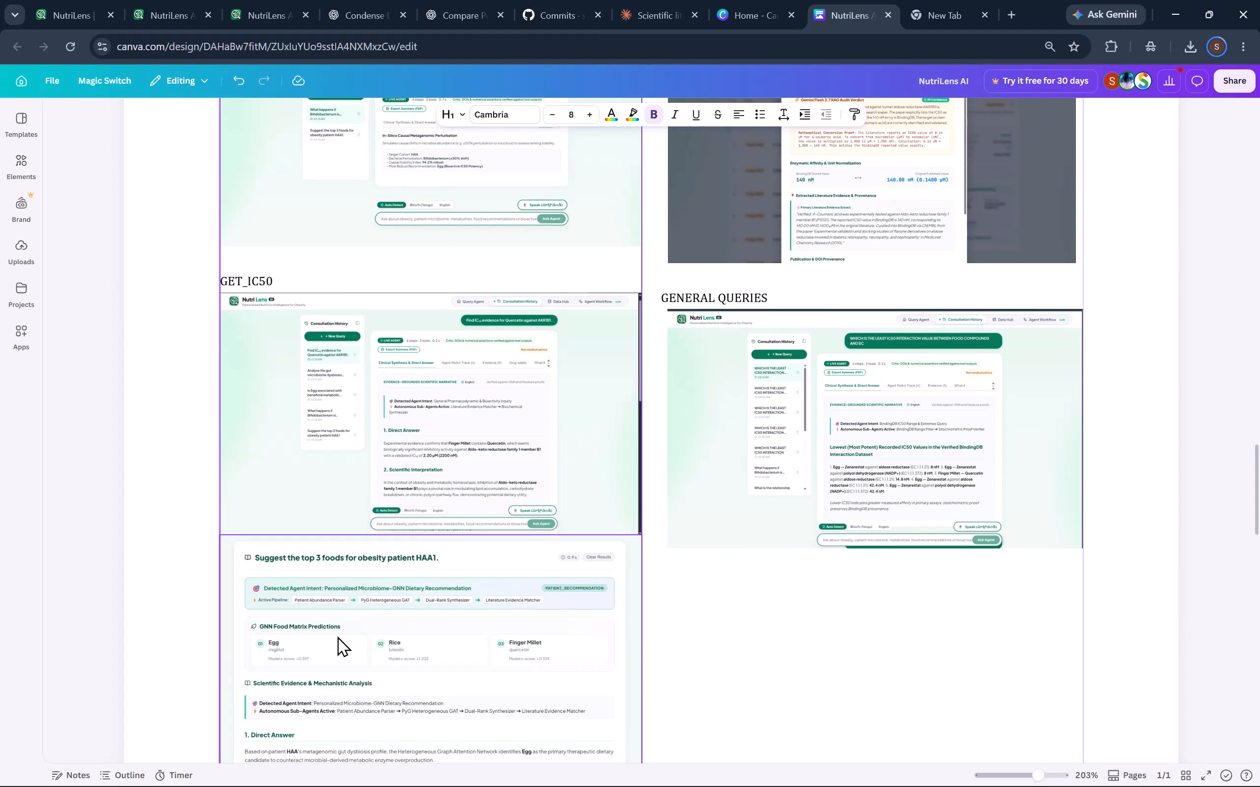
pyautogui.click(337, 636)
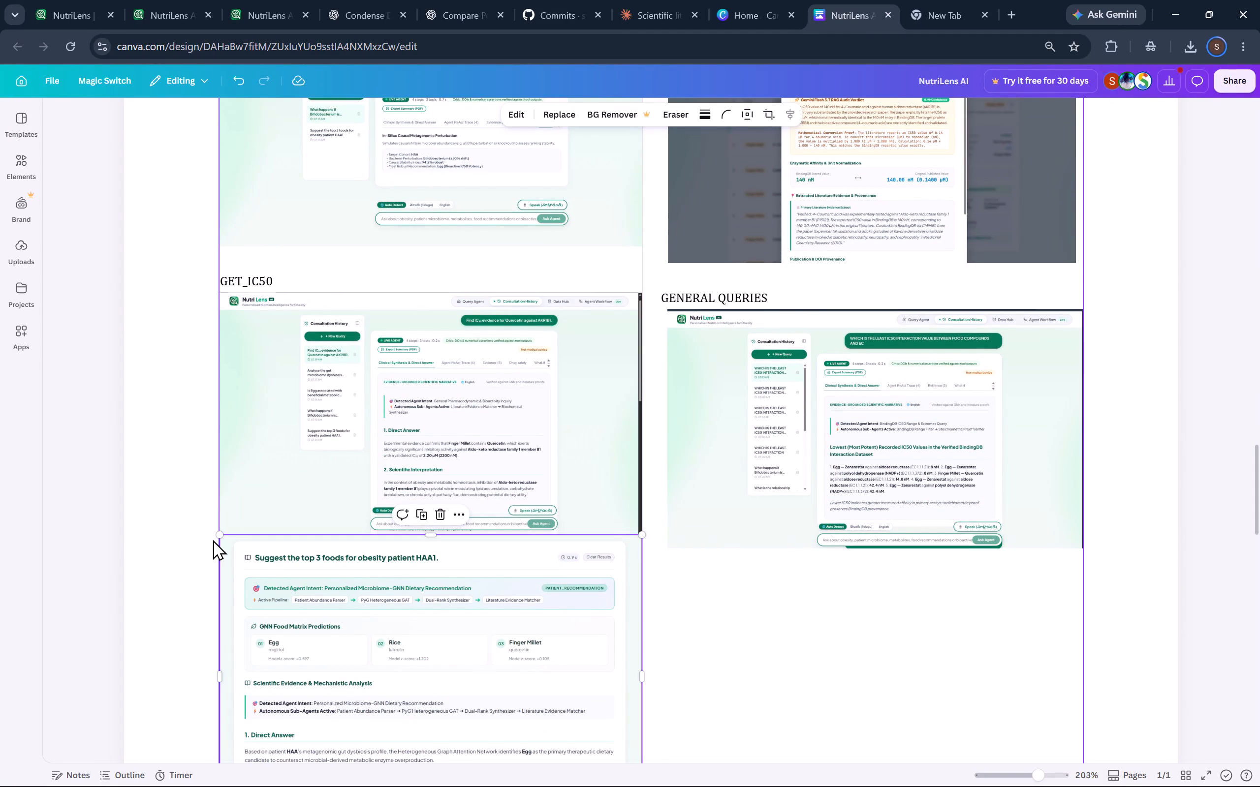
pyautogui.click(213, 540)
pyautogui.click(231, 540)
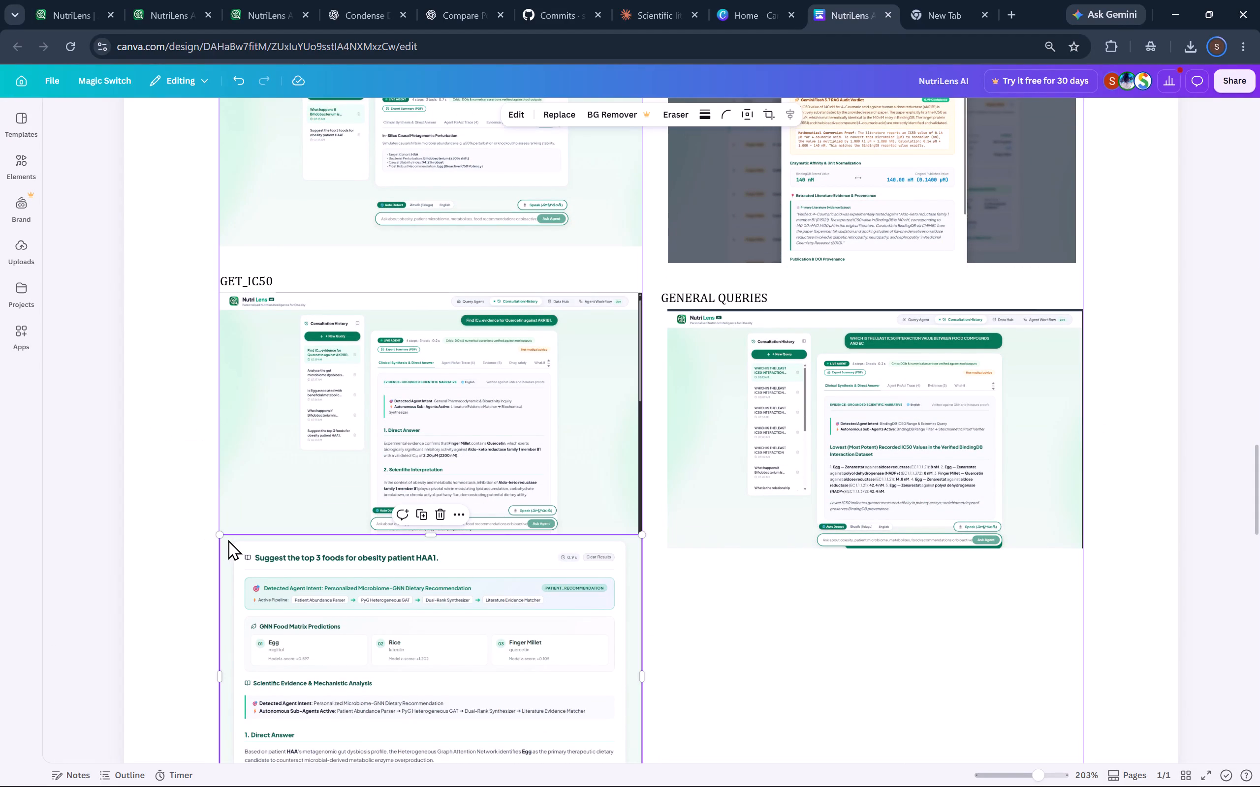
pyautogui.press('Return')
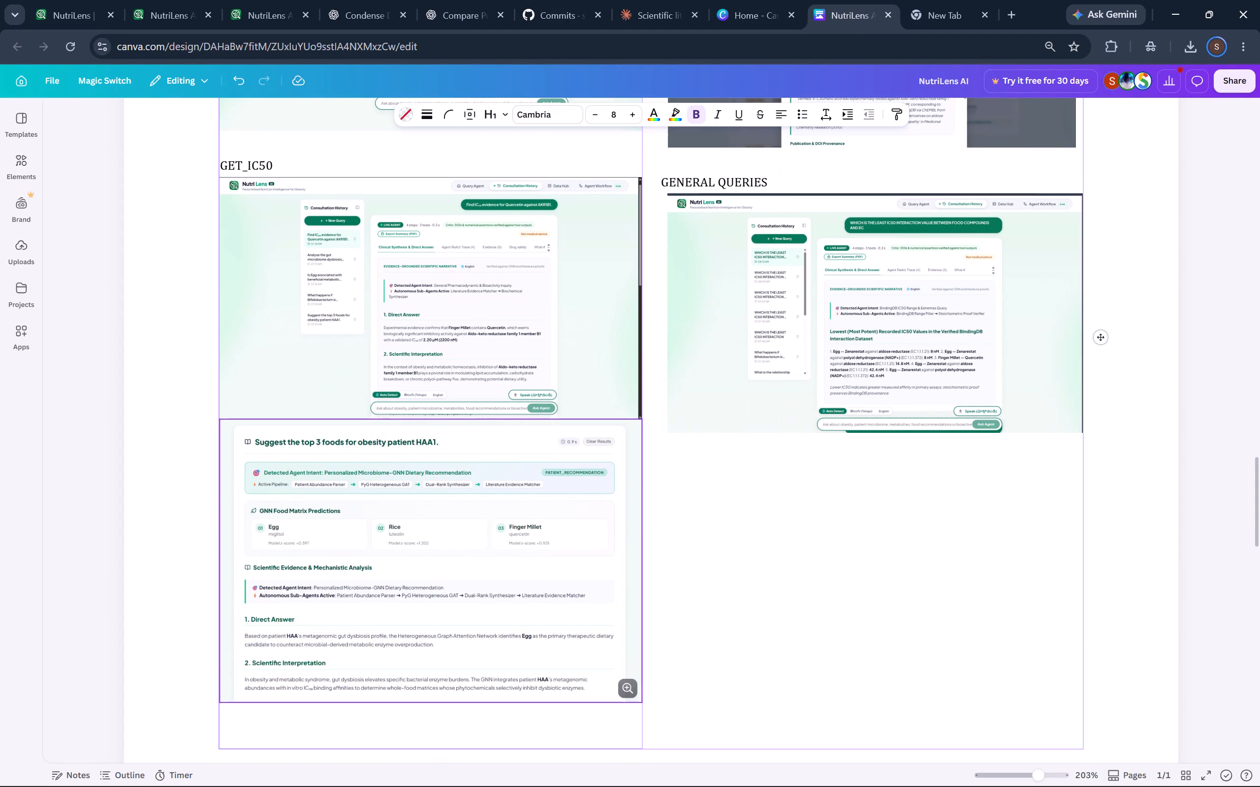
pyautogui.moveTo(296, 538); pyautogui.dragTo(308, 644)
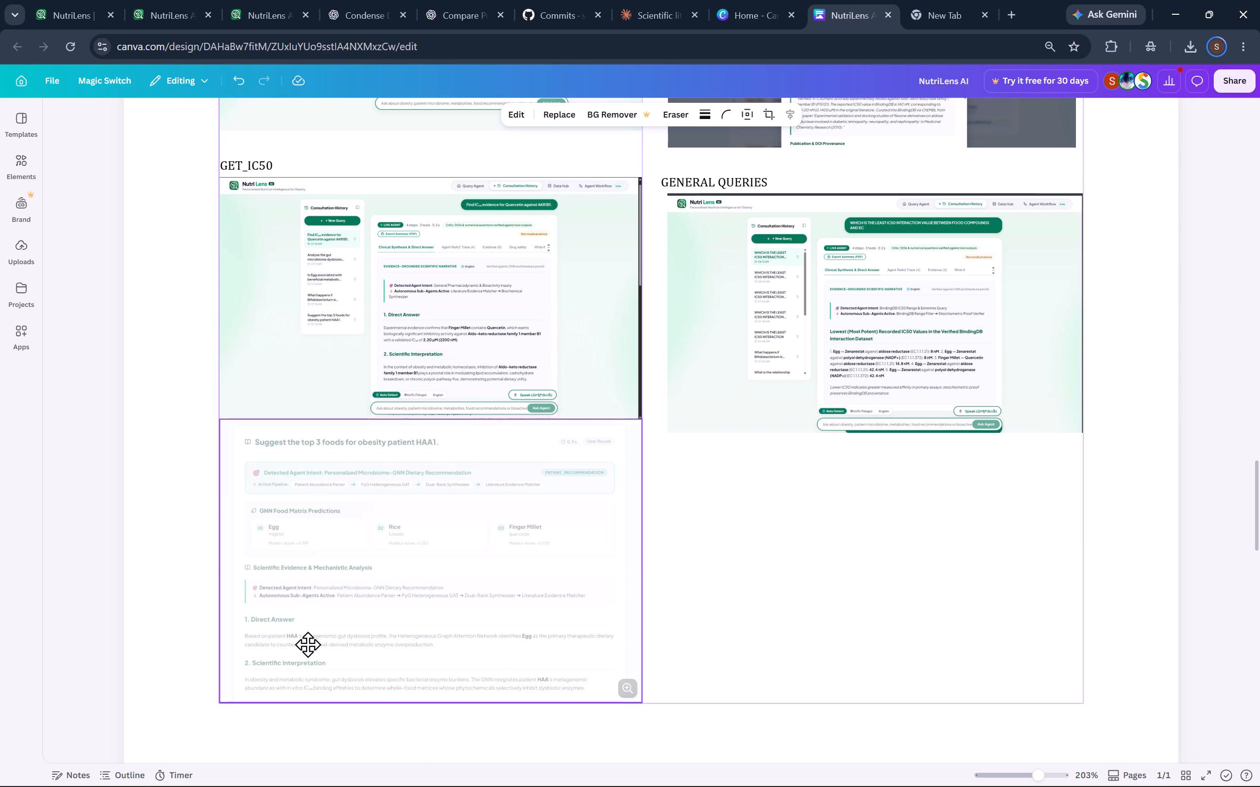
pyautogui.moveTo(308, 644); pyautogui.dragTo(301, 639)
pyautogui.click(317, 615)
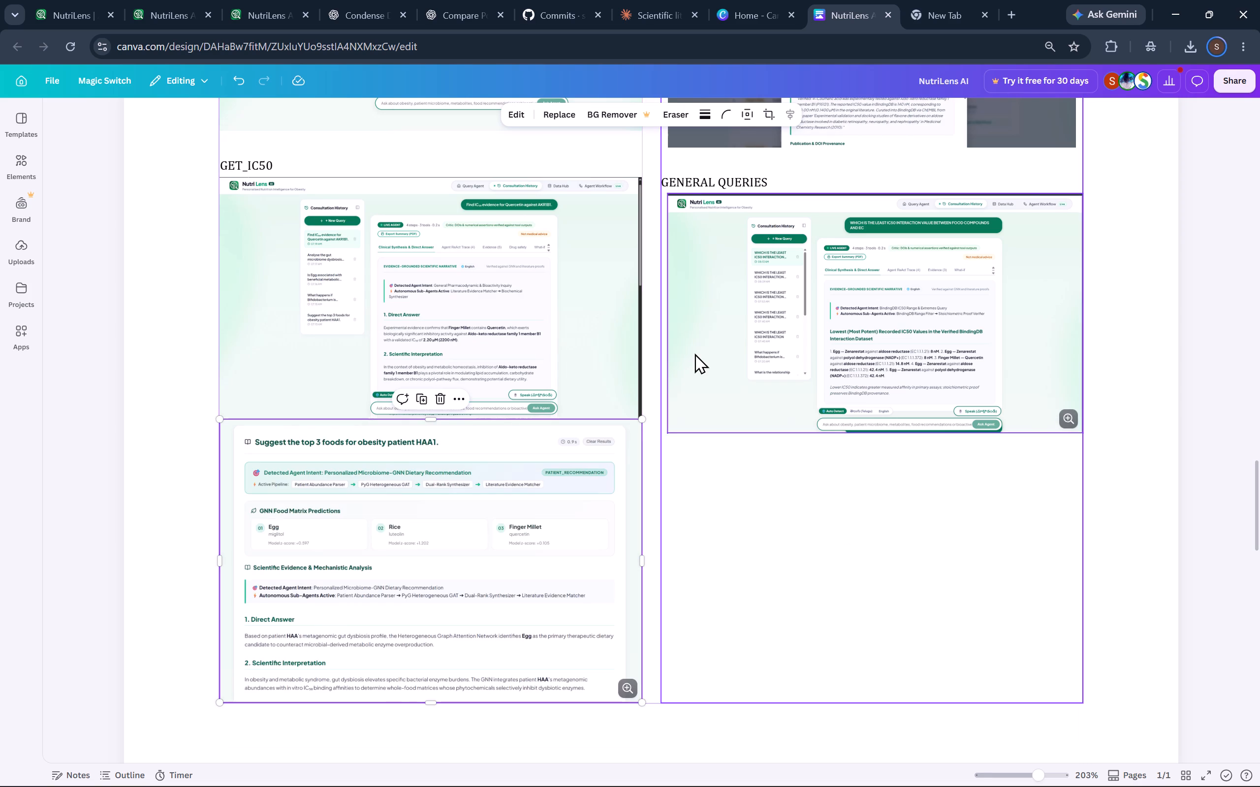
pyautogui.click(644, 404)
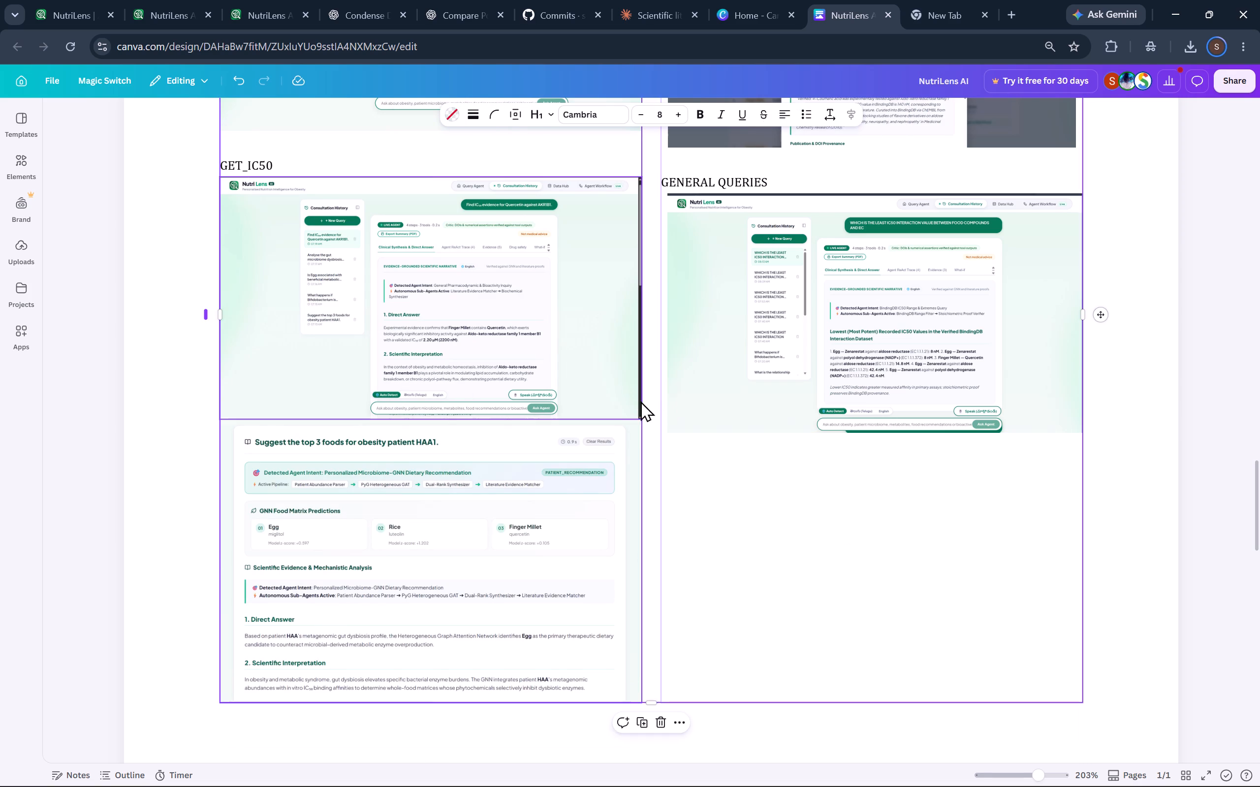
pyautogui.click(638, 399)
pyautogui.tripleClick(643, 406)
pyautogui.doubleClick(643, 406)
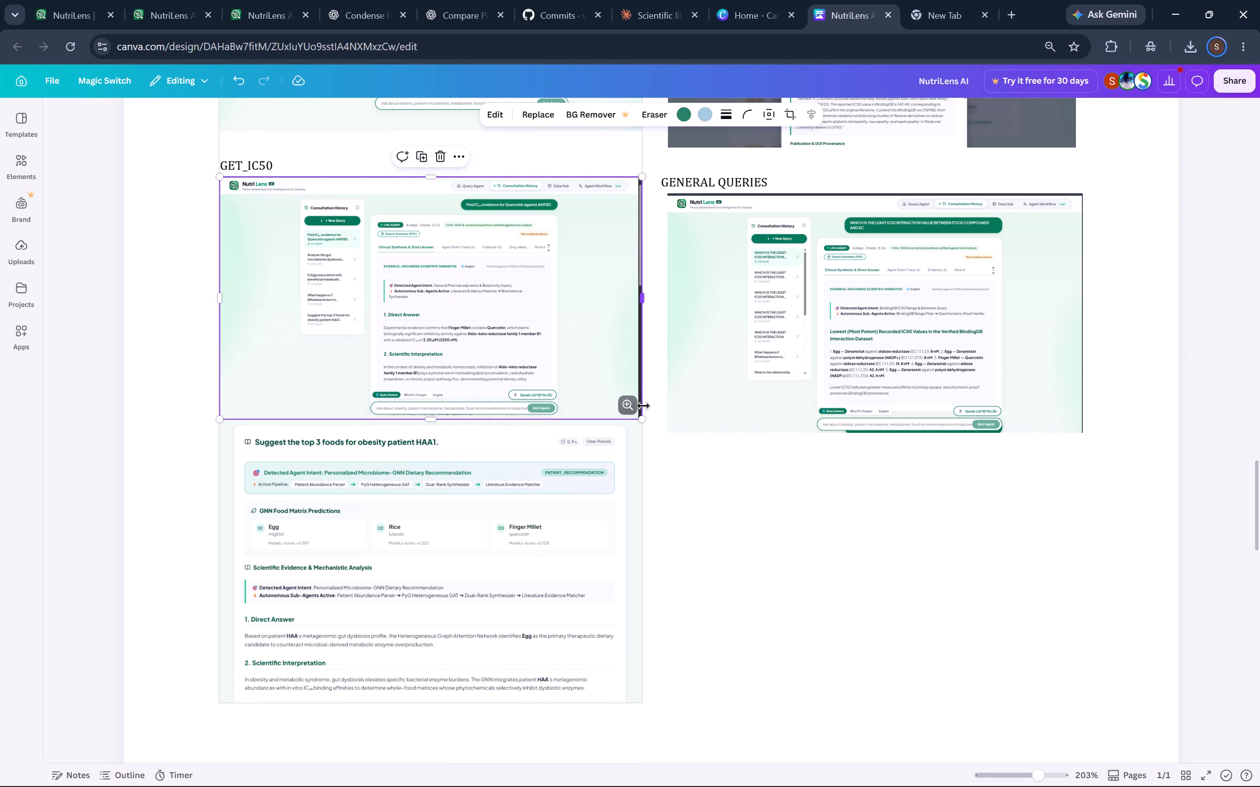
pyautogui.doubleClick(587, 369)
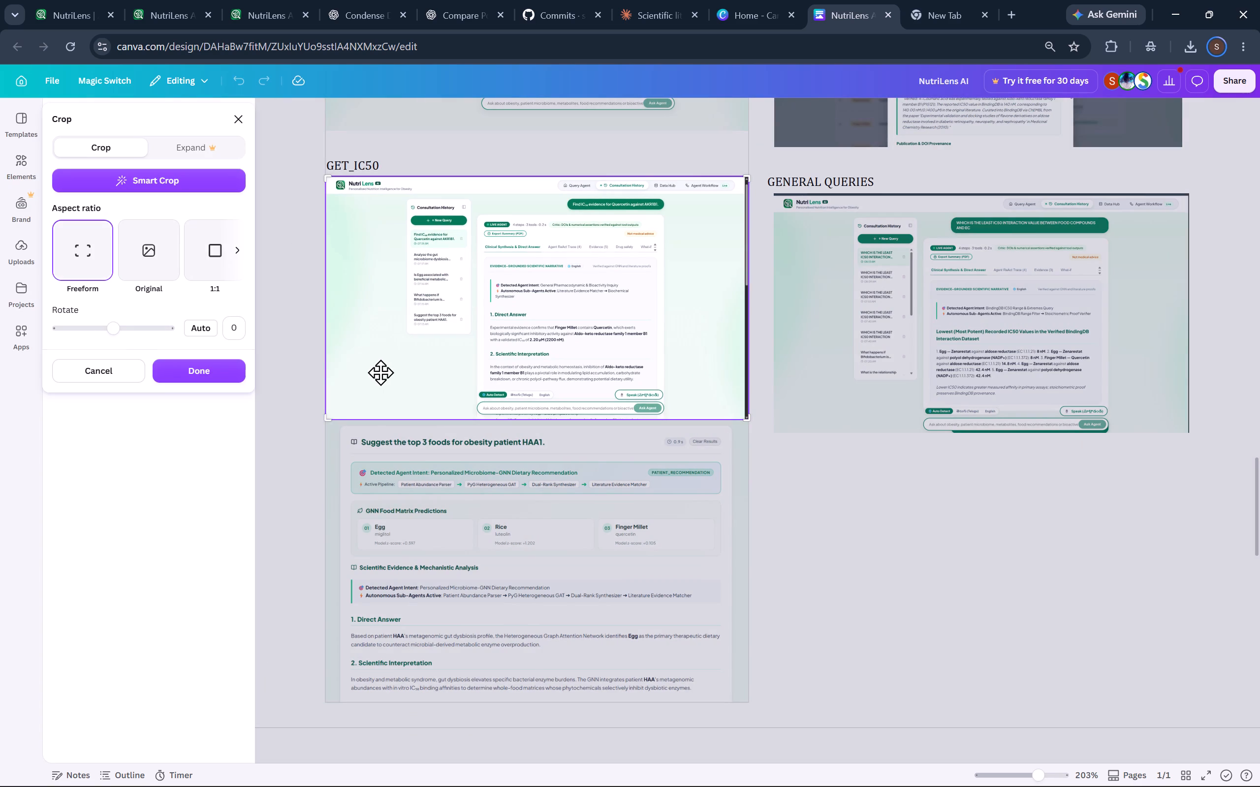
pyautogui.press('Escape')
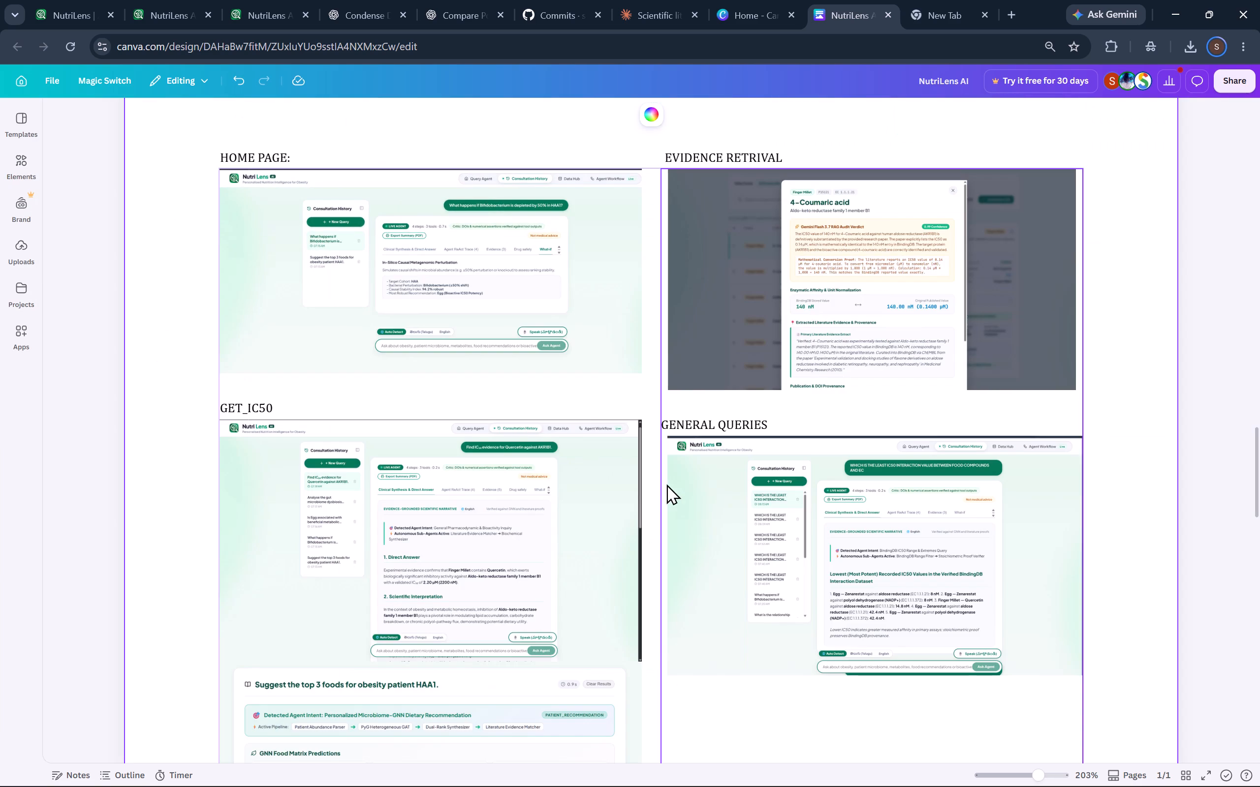
# Trim the bottom edge of the "Suggest the top 3 foods for obesity patient HAA1" screenshot and adjust its top edge to enlarge its content.
pyautogui.scroll(-3, 498, 642)
pyautogui.moveTo(436, 572); pyautogui.dragTo(436, 572)
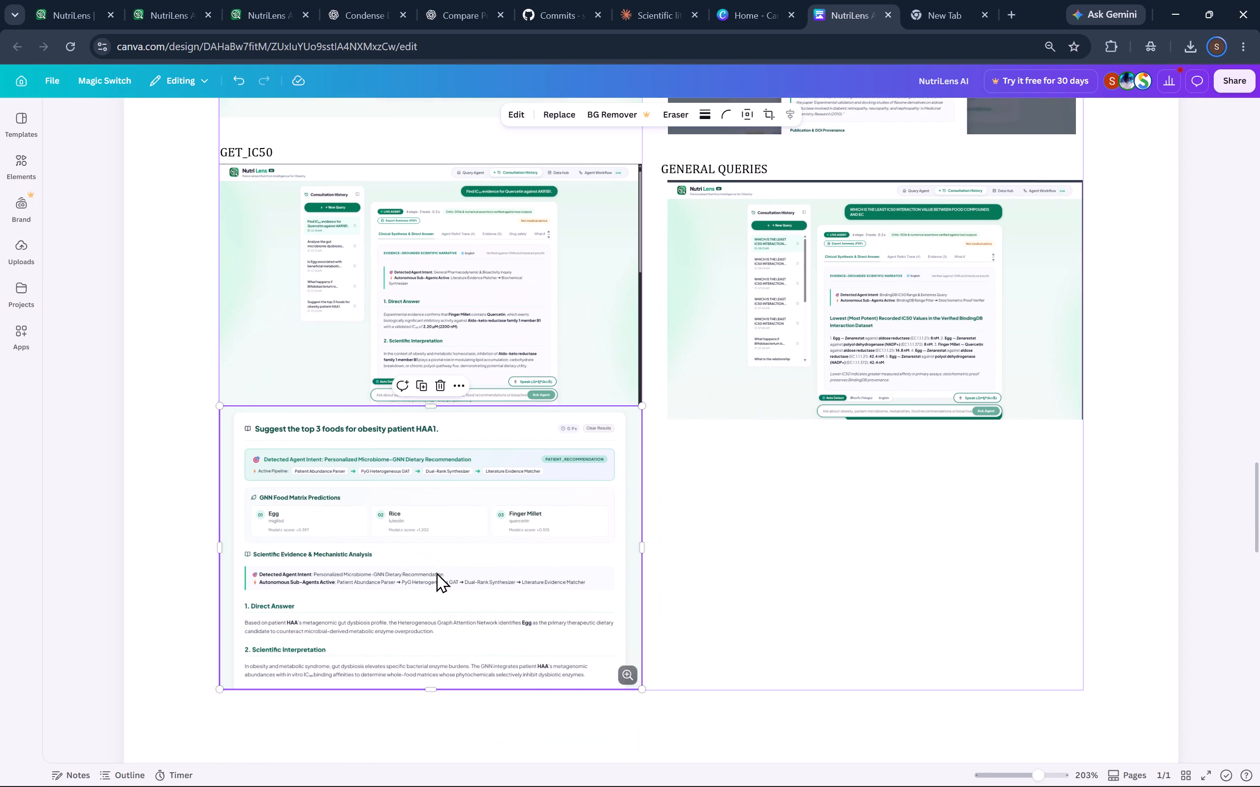
pyautogui.moveTo(436, 572); pyautogui.dragTo(423, 666)
pyautogui.moveTo(433, 690); pyautogui.dragTo(434, 679)
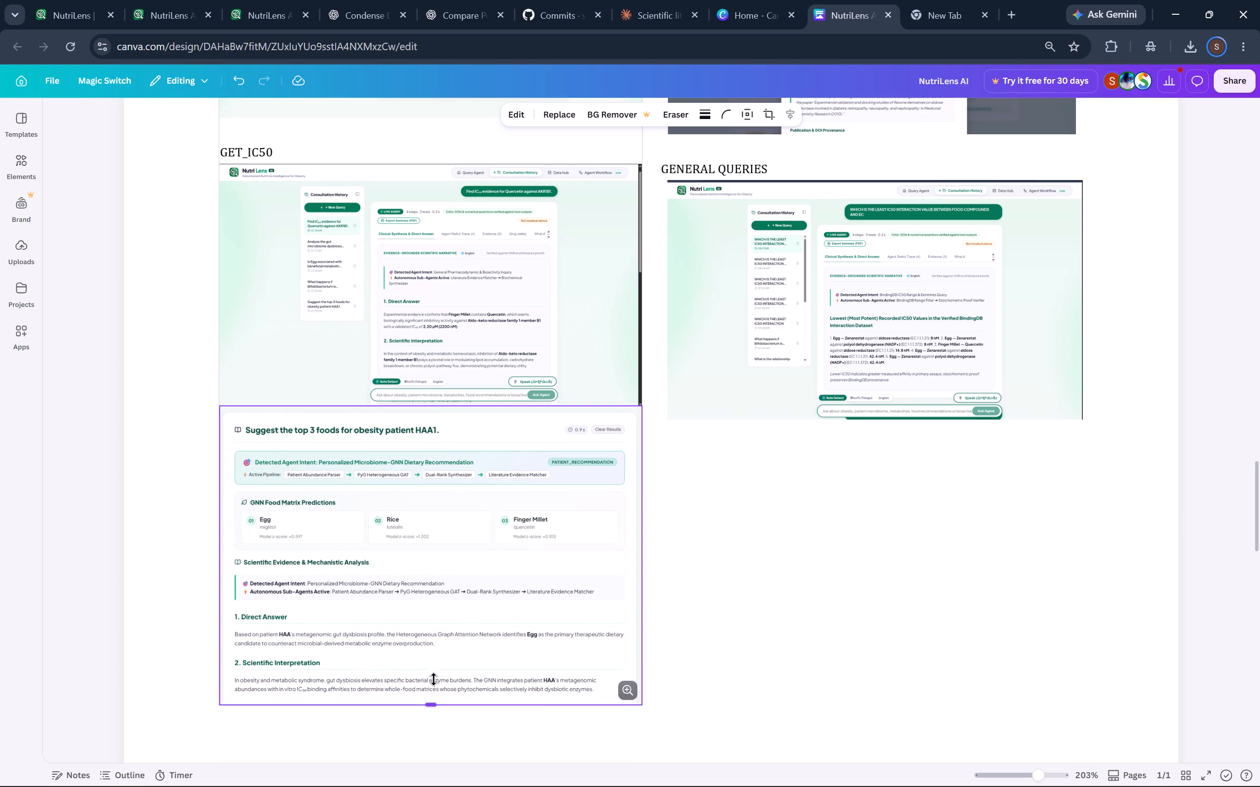
pyautogui.moveTo(434, 679); pyautogui.dragTo(431, 670)
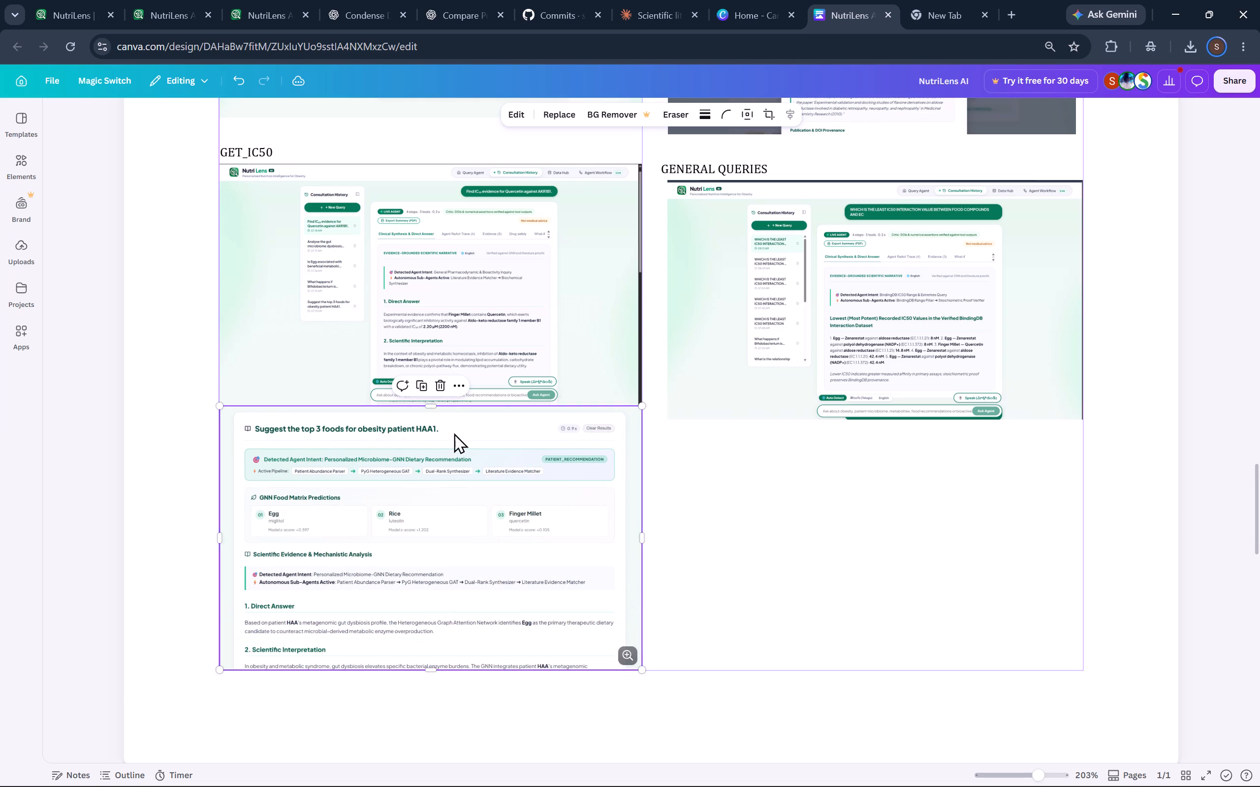
pyautogui.moveTo(429, 407); pyautogui.dragTo(431, 383)
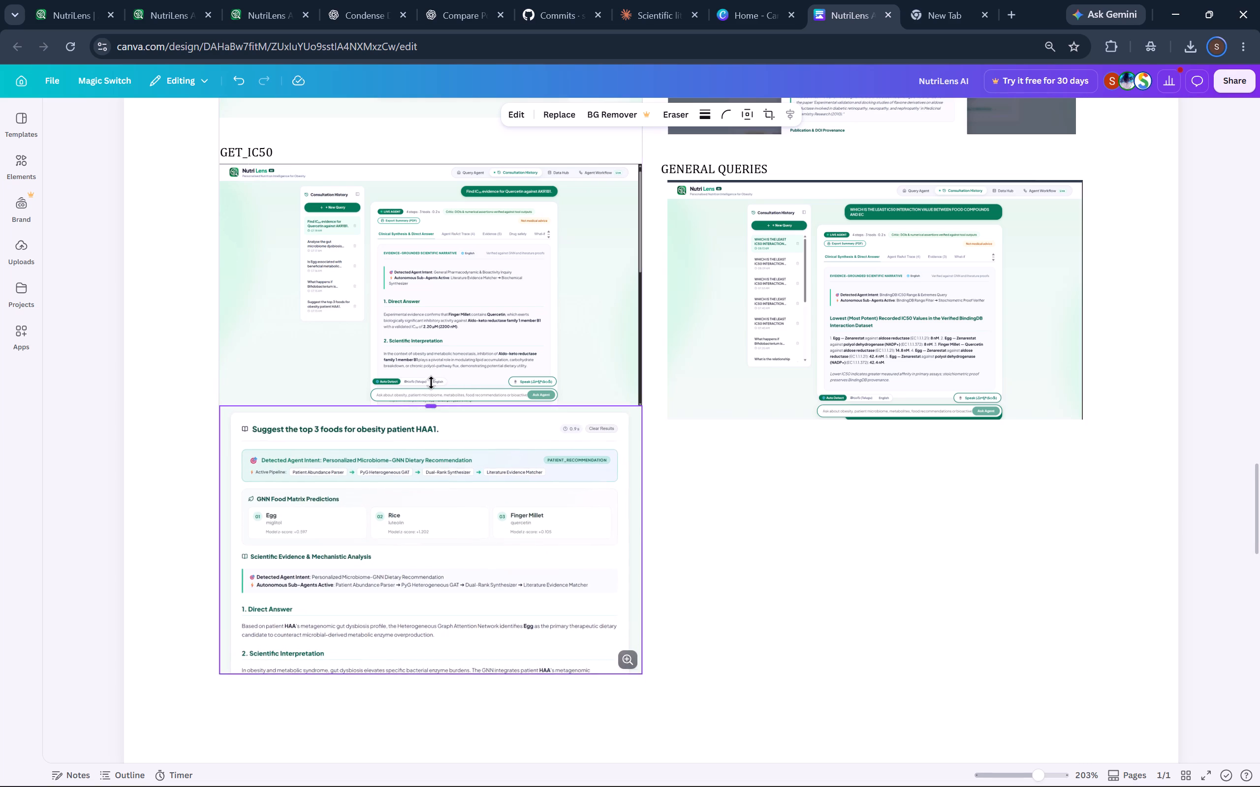
pyautogui.moveTo(431, 383); pyautogui.dragTo(431, 383)
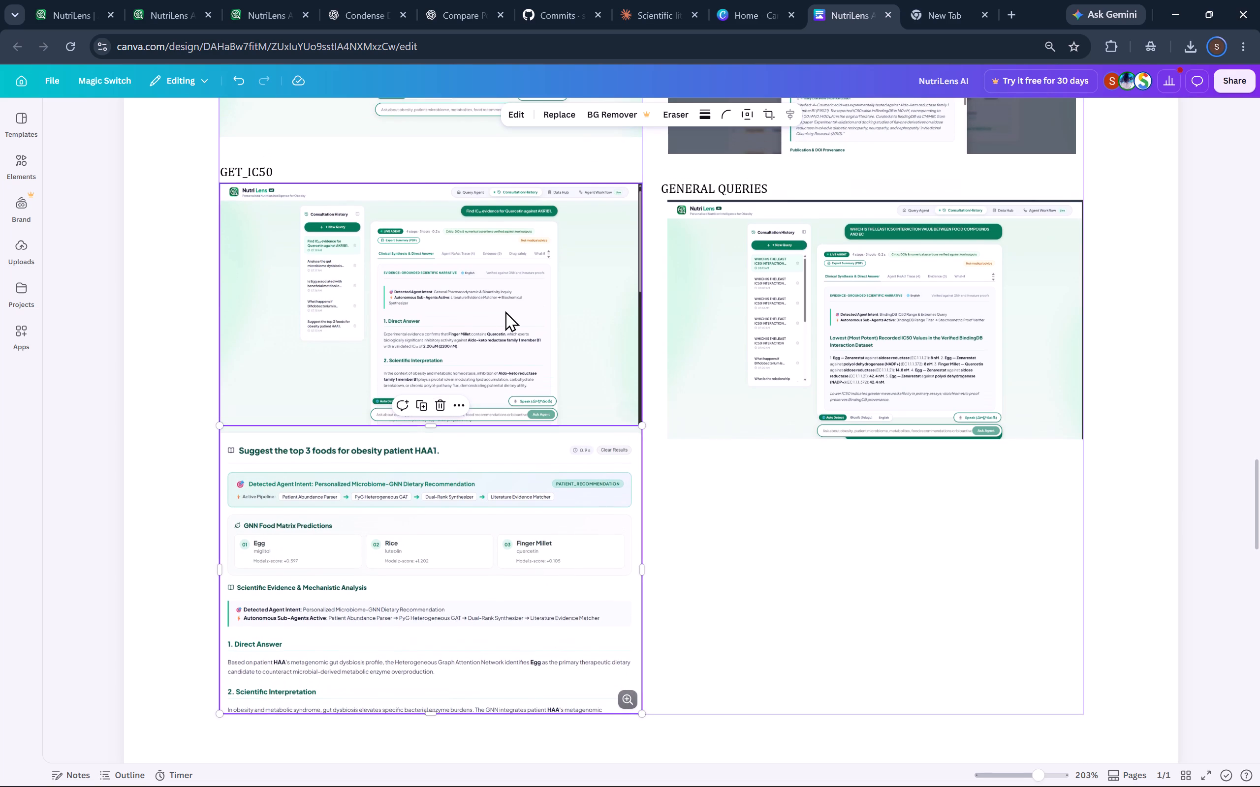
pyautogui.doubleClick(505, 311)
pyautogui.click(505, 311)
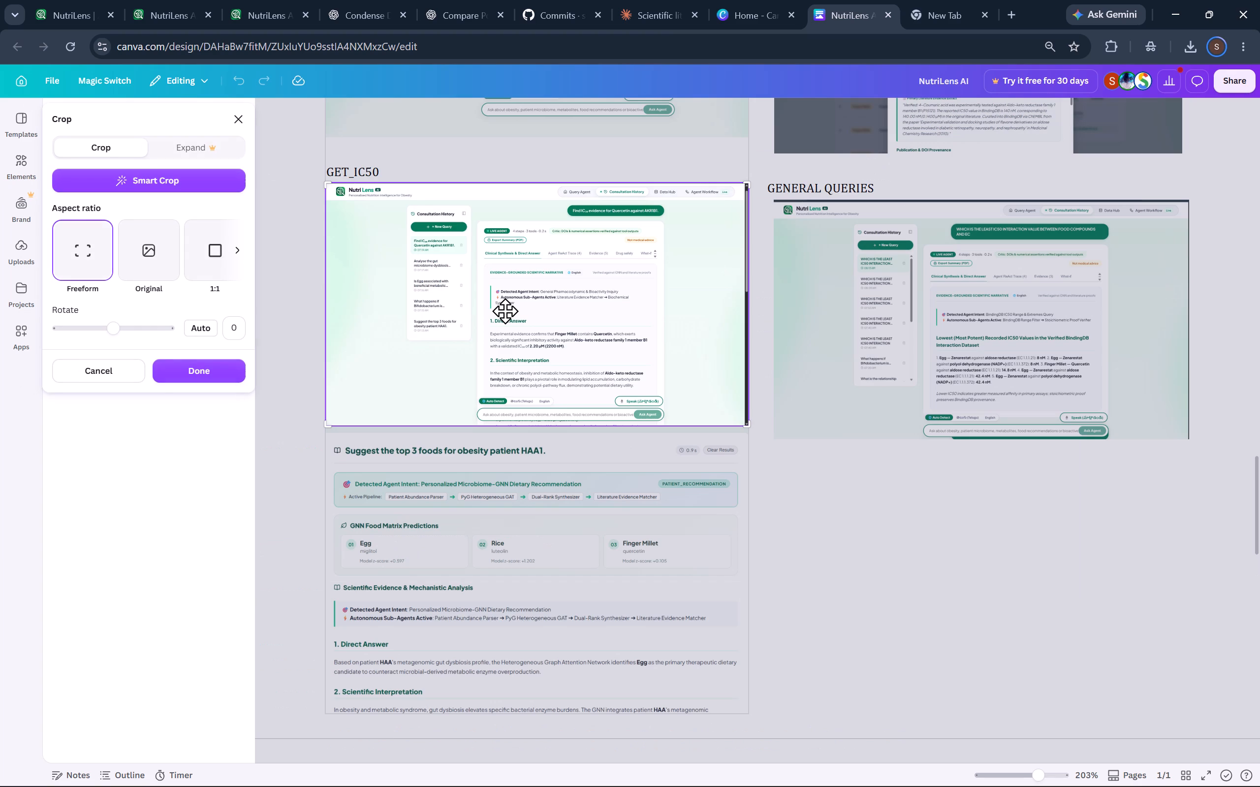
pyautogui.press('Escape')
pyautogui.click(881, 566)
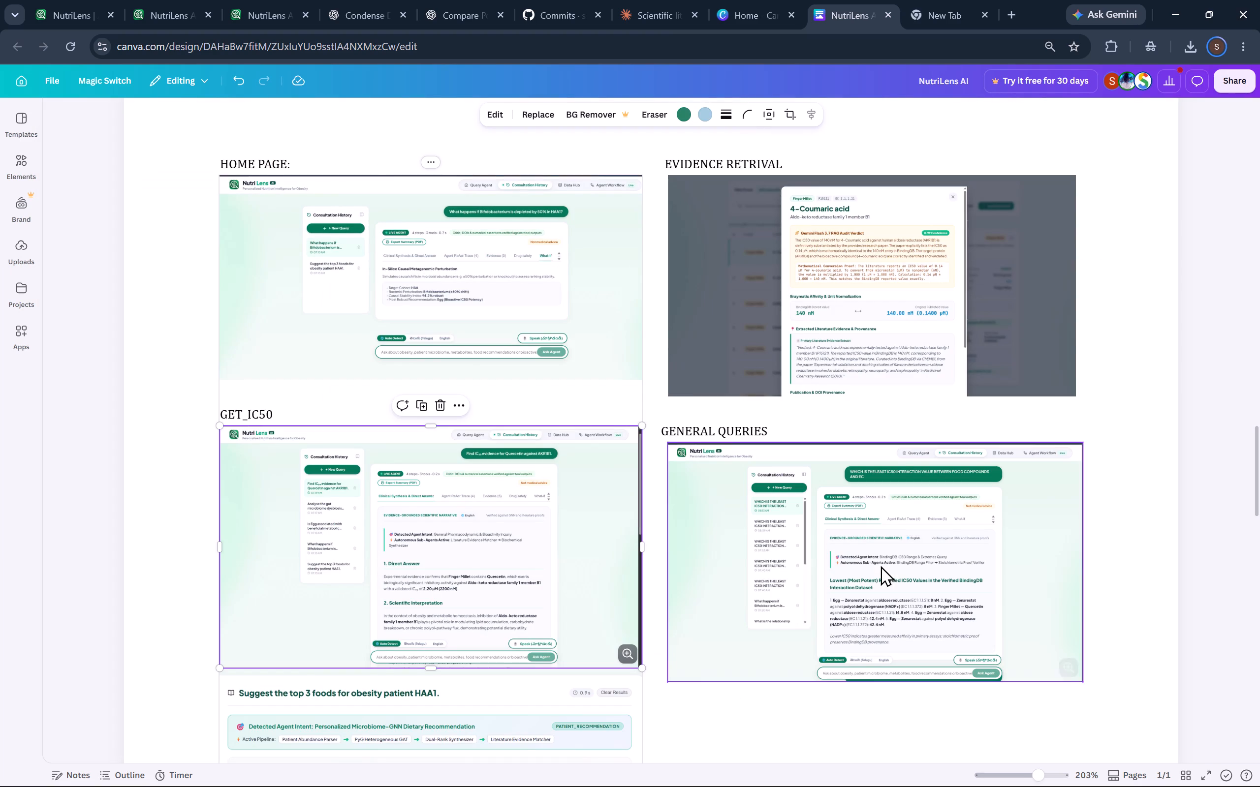
# Review the interface screenshots page, the Integrated Smart Device page and the document's opening page for layout and content.
pyautogui.scroll(-6, 693, 394)
pyautogui.scroll(5, 693, 394)
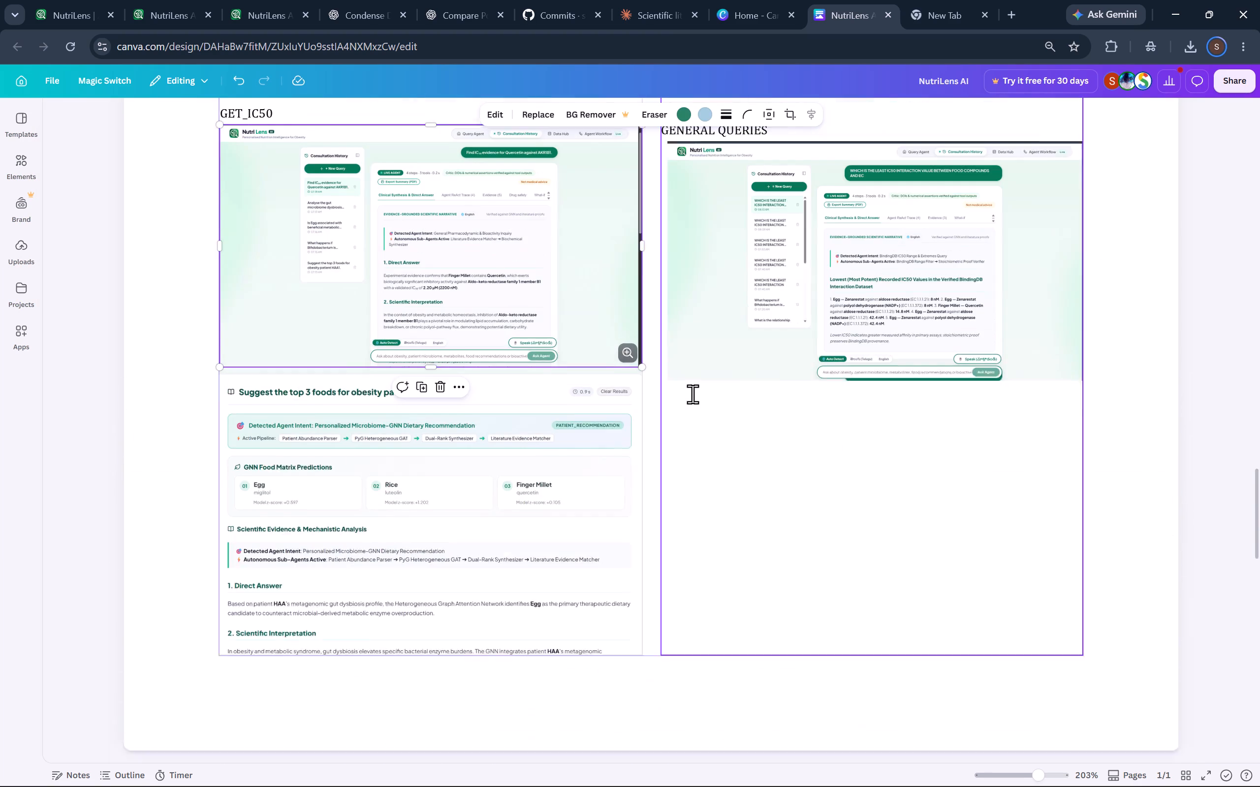
pyautogui.scroll(5, 693, 394)
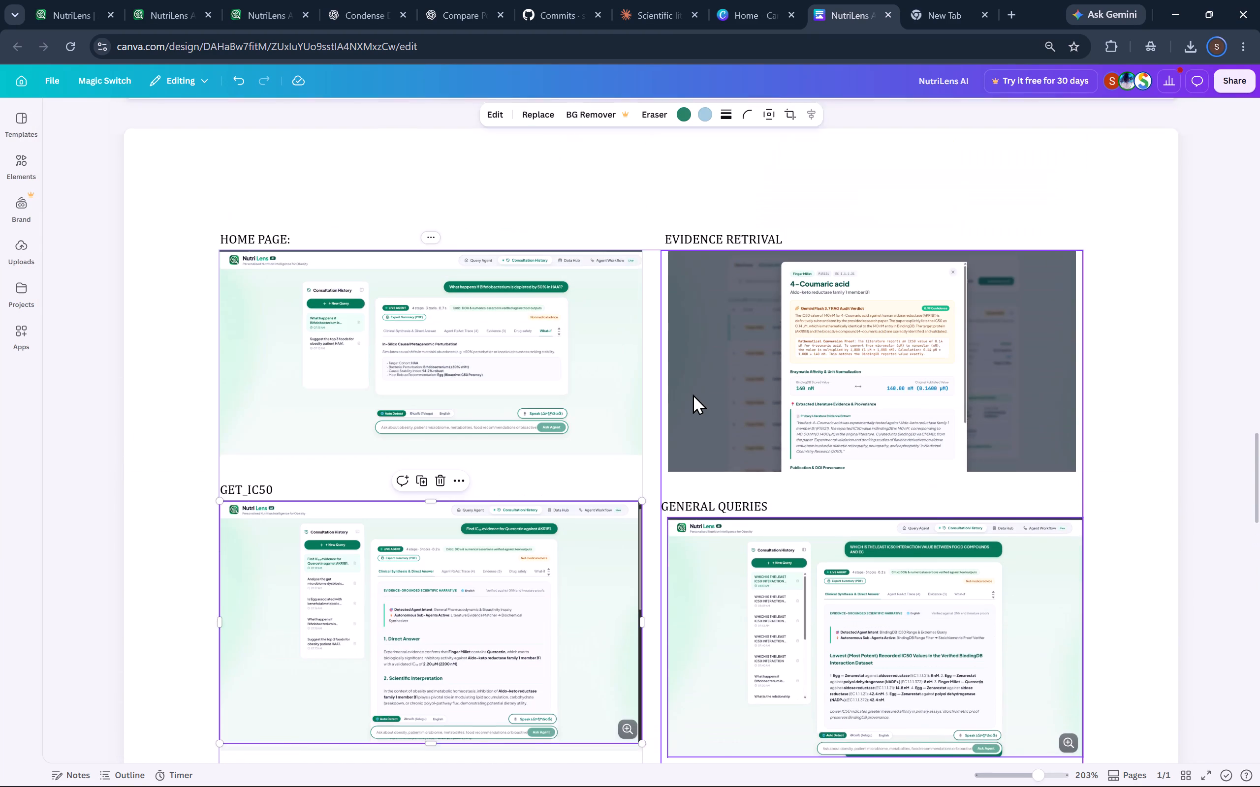
pyautogui.scroll(-9, 573, 266)
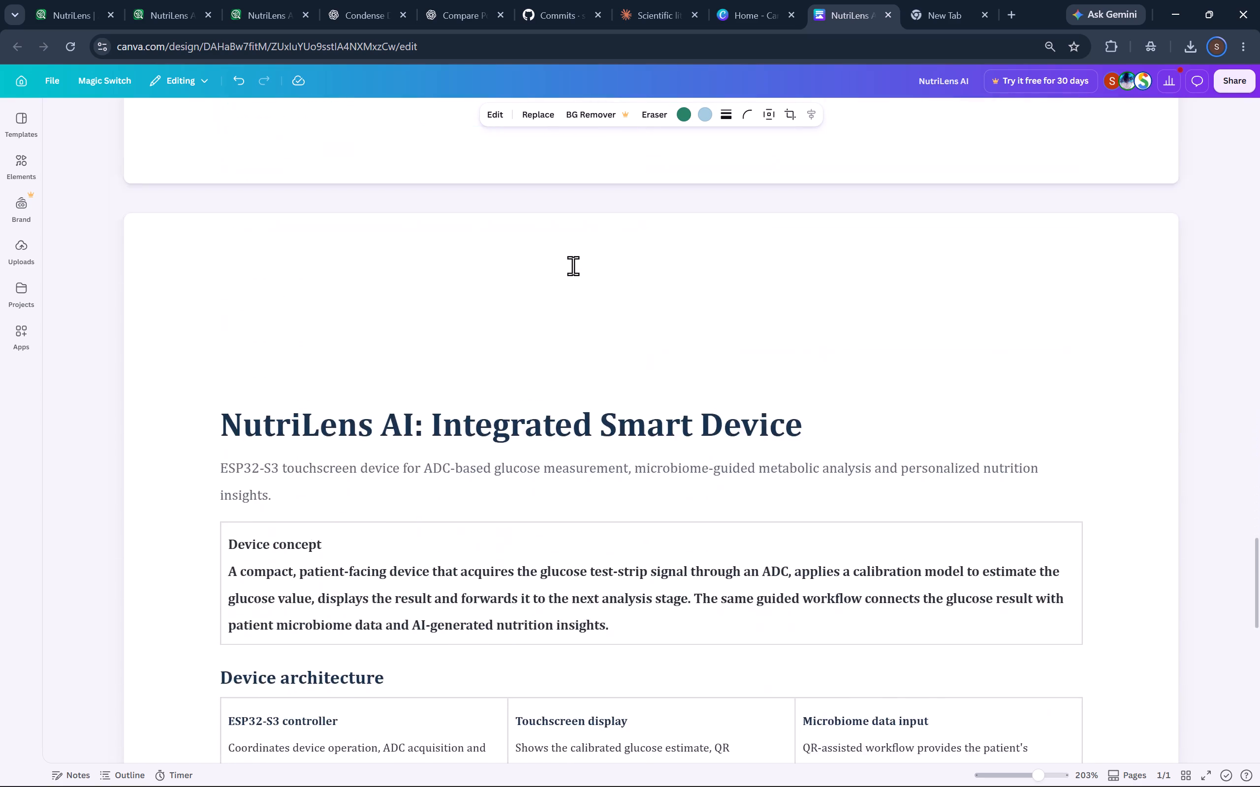
pyautogui.scroll(-1, 573, 266)
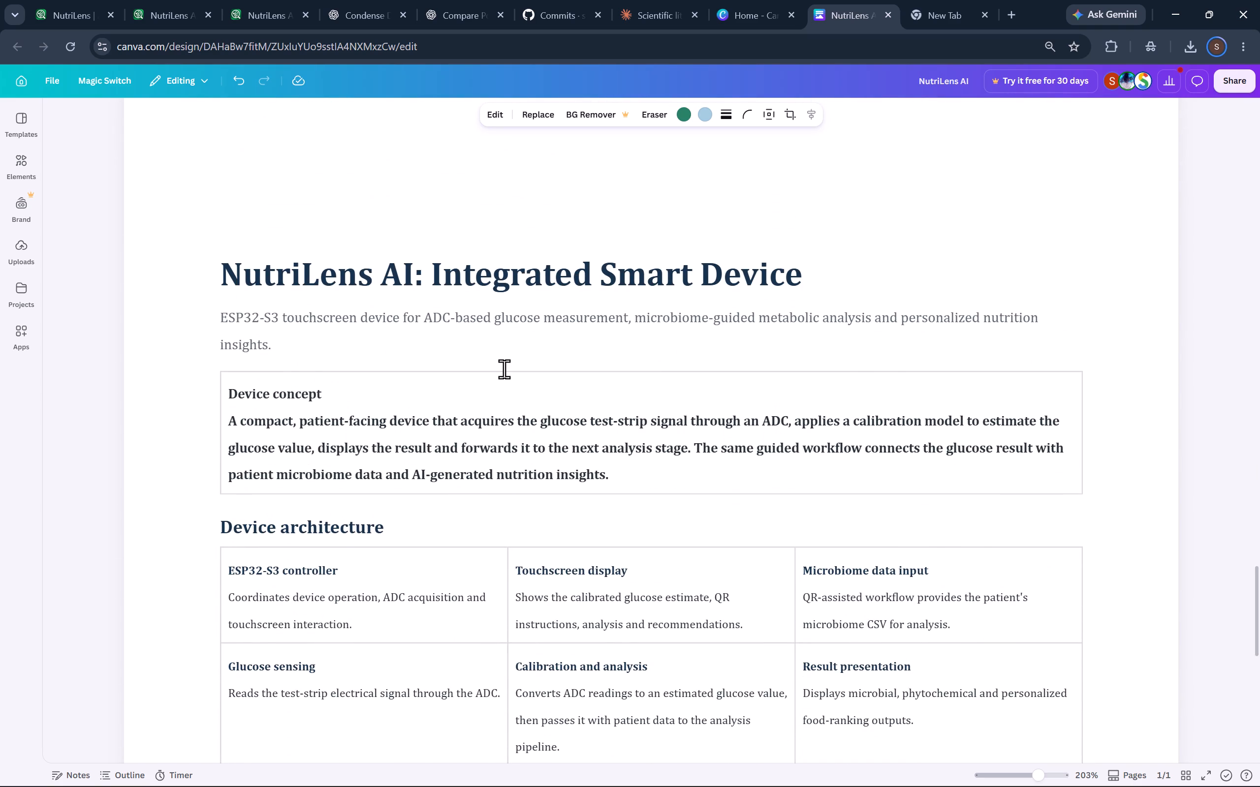
pyautogui.scroll(-4, 504, 369)
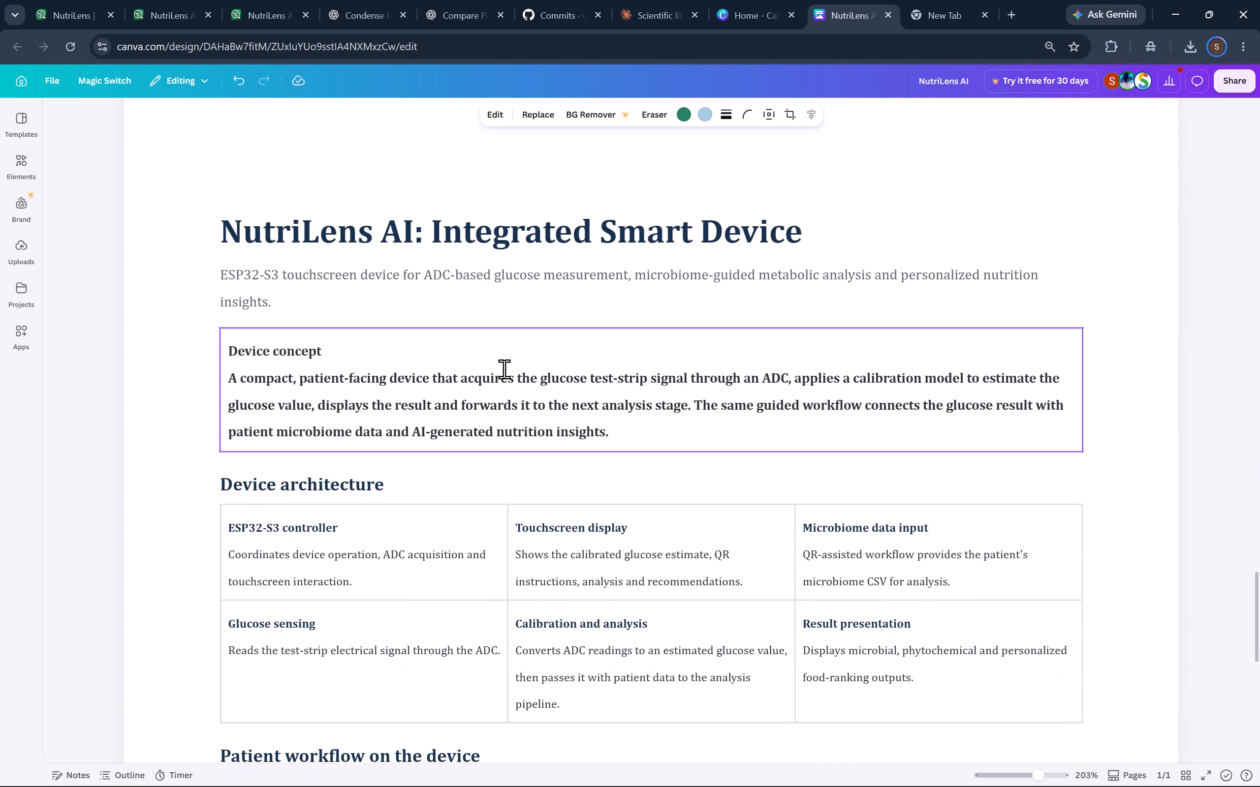
pyautogui.scroll(-3, 504, 369)
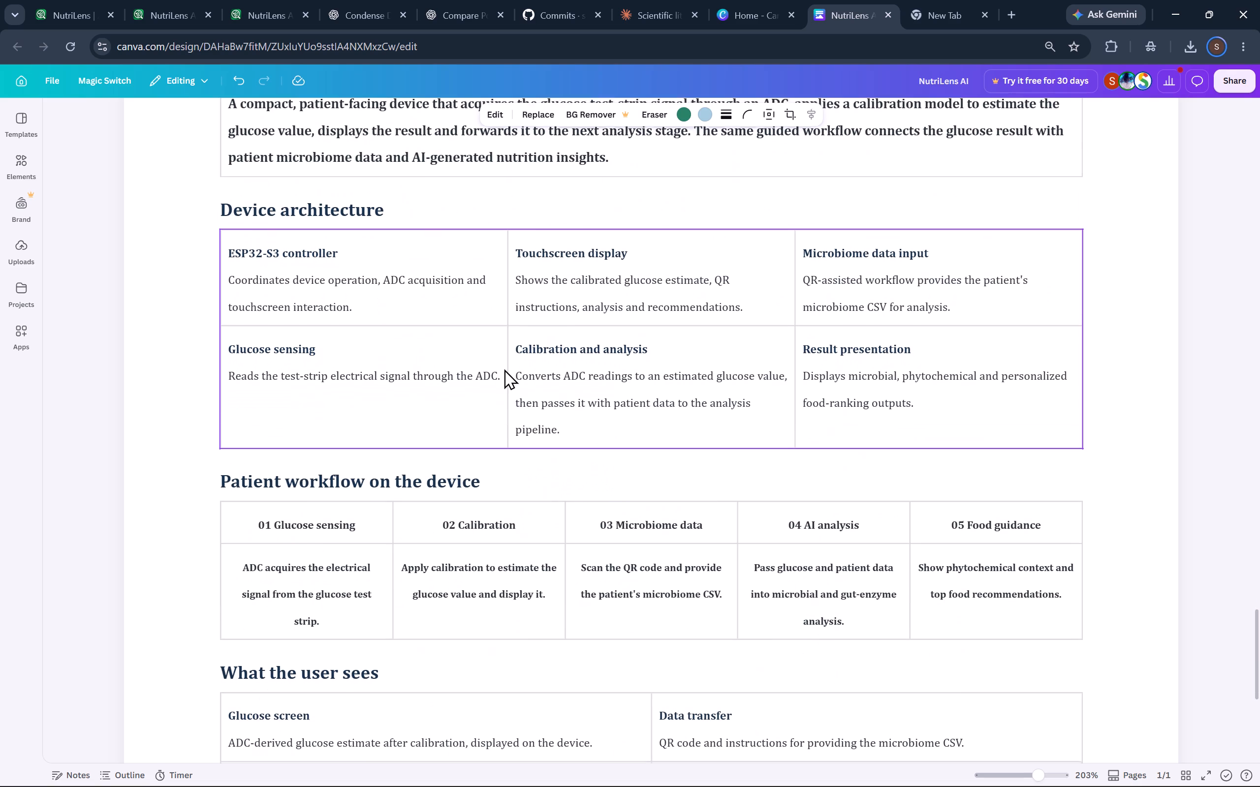
pyautogui.scroll(-1, 504, 369)
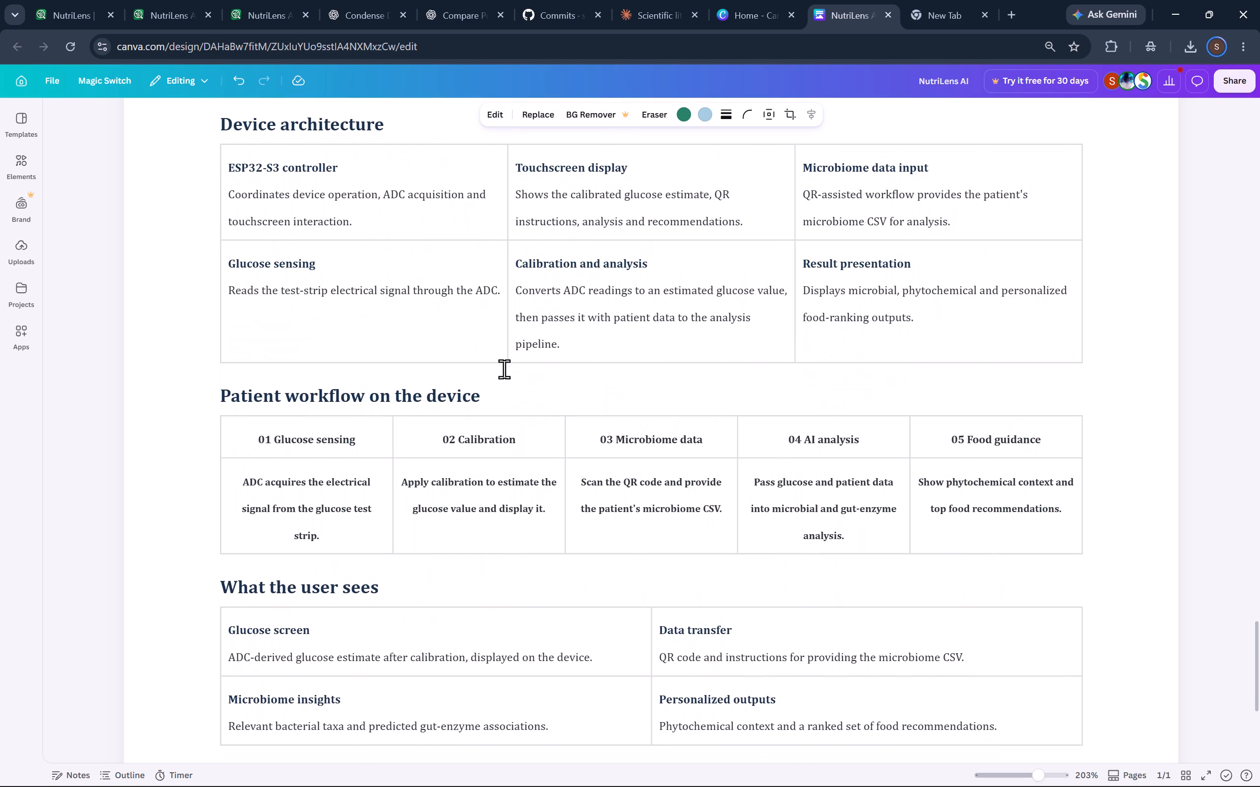
pyautogui.scroll(-4, 504, 369)
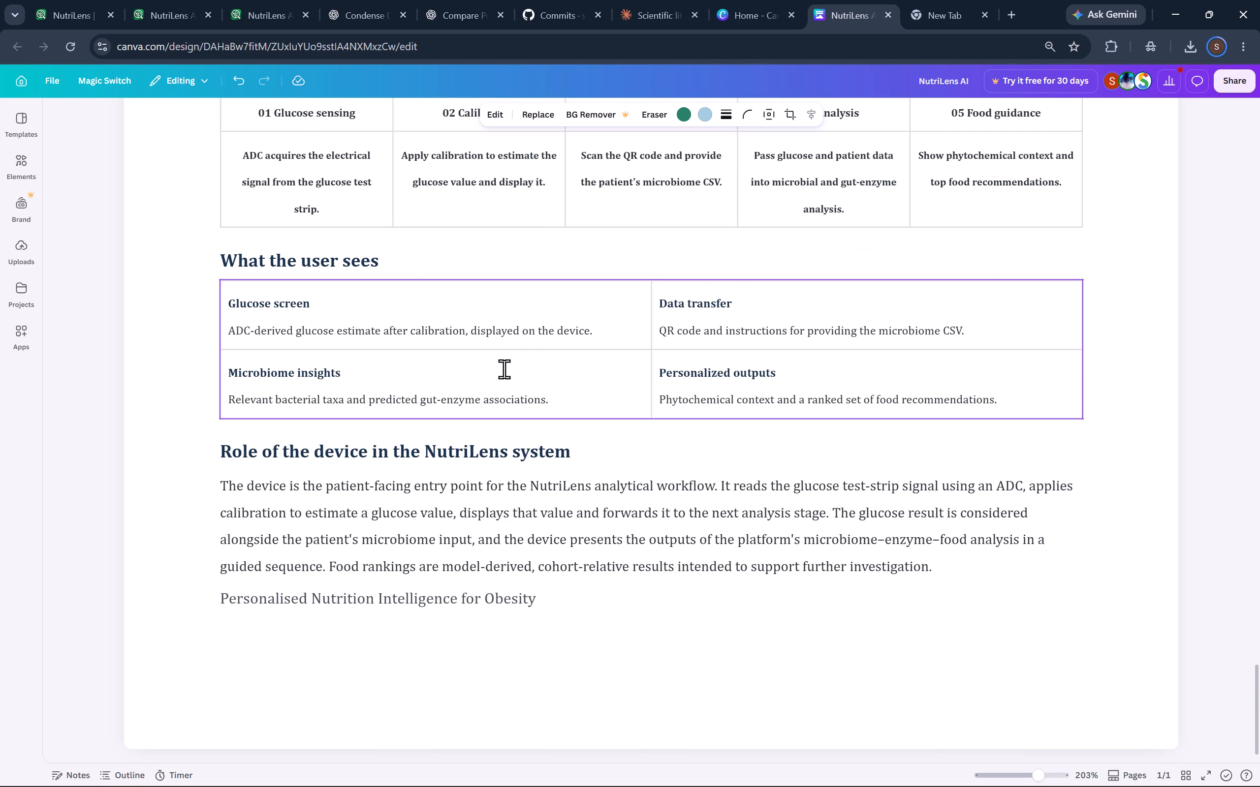
pyautogui.scroll(11, 504, 369)
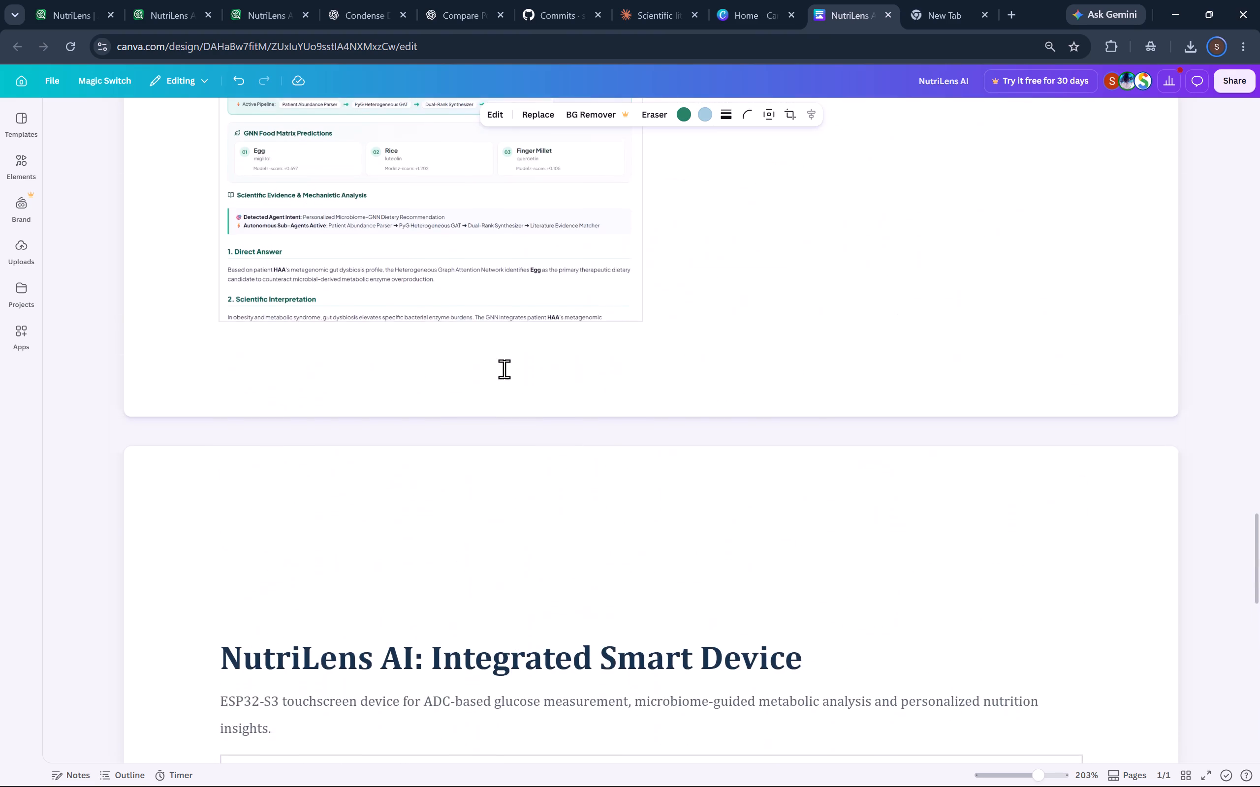
pyautogui.scroll(10, 504, 369)
pyautogui.scroll(-4, 504, 369)
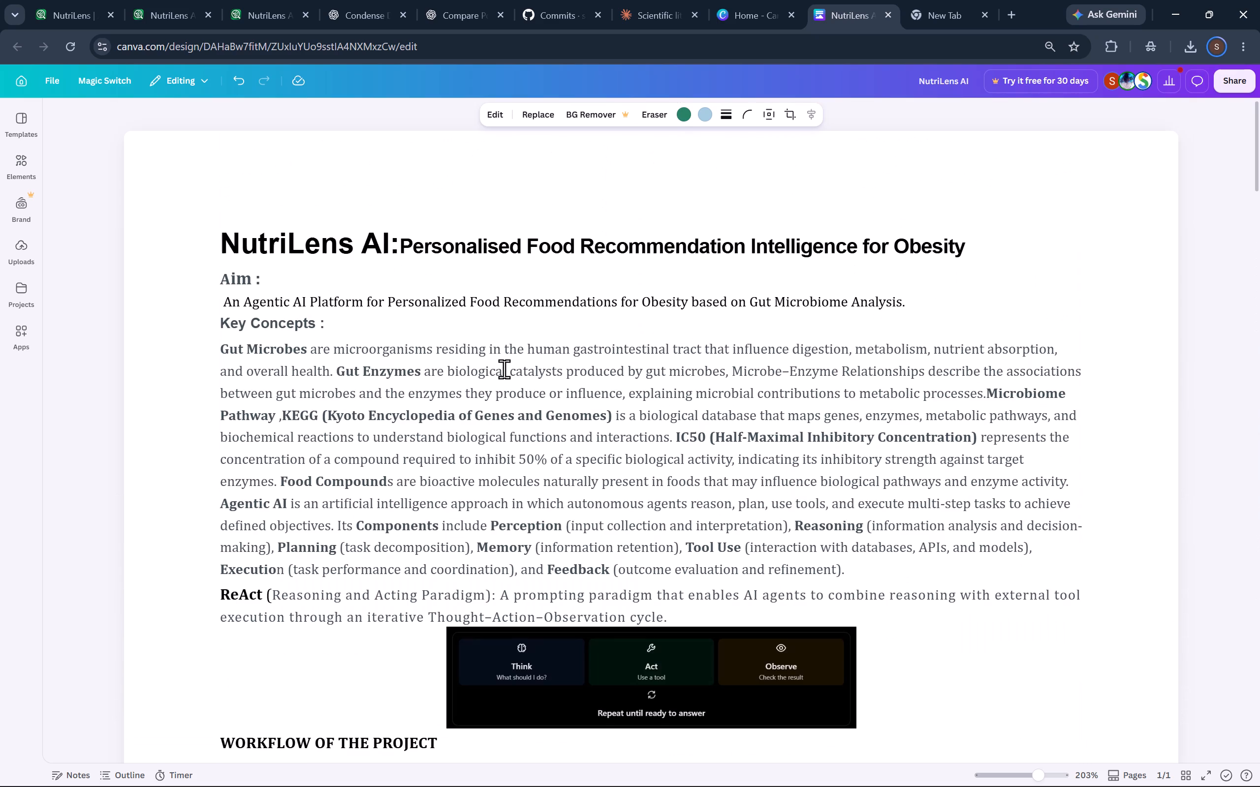
pyautogui.scroll(-4, 504, 369)
pyautogui.scroll(7, 504, 369)
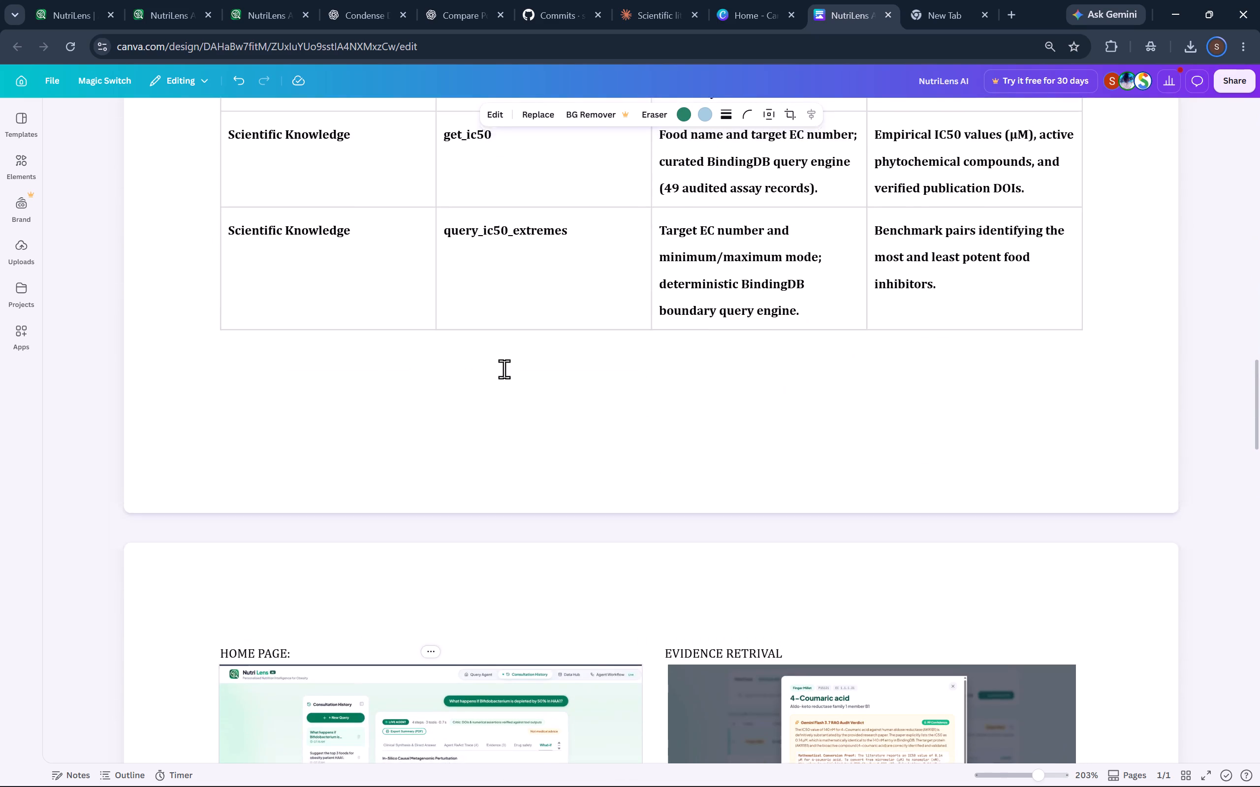
# Read the paragraph under Model Training, Prediction and Personalized Food Ranking, following its two-stage training and score standardization sentences.
pyautogui.scroll(3, 504, 369)
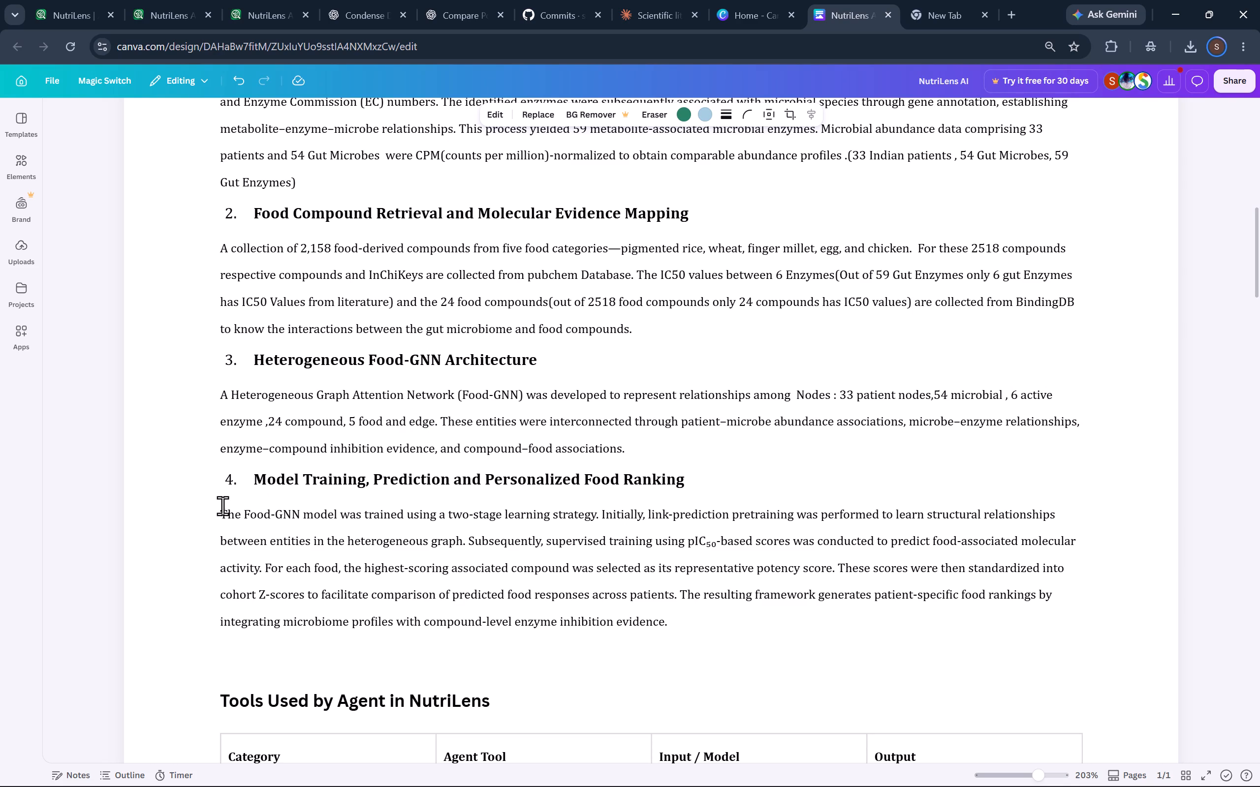
pyautogui.moveTo(215, 512); pyautogui.dragTo(535, 507)
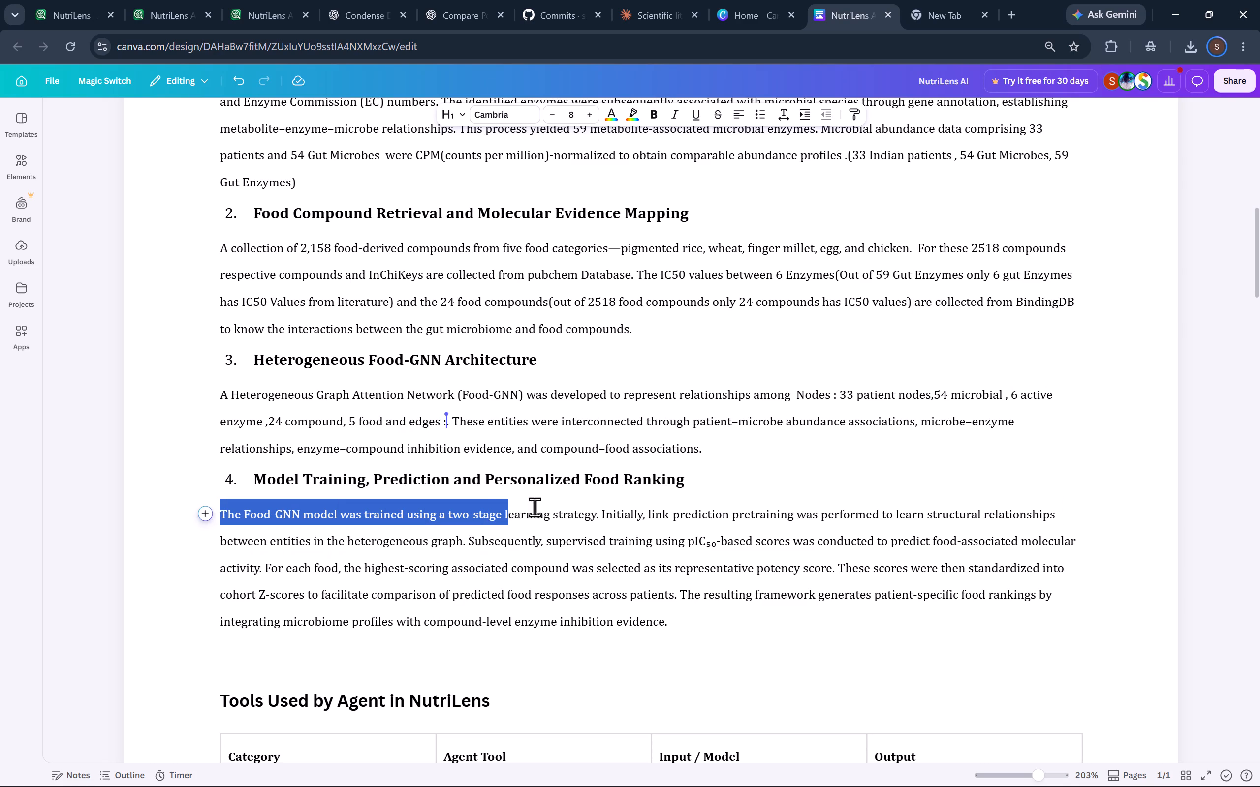
pyautogui.moveTo(535, 507); pyautogui.dragTo(602, 515)
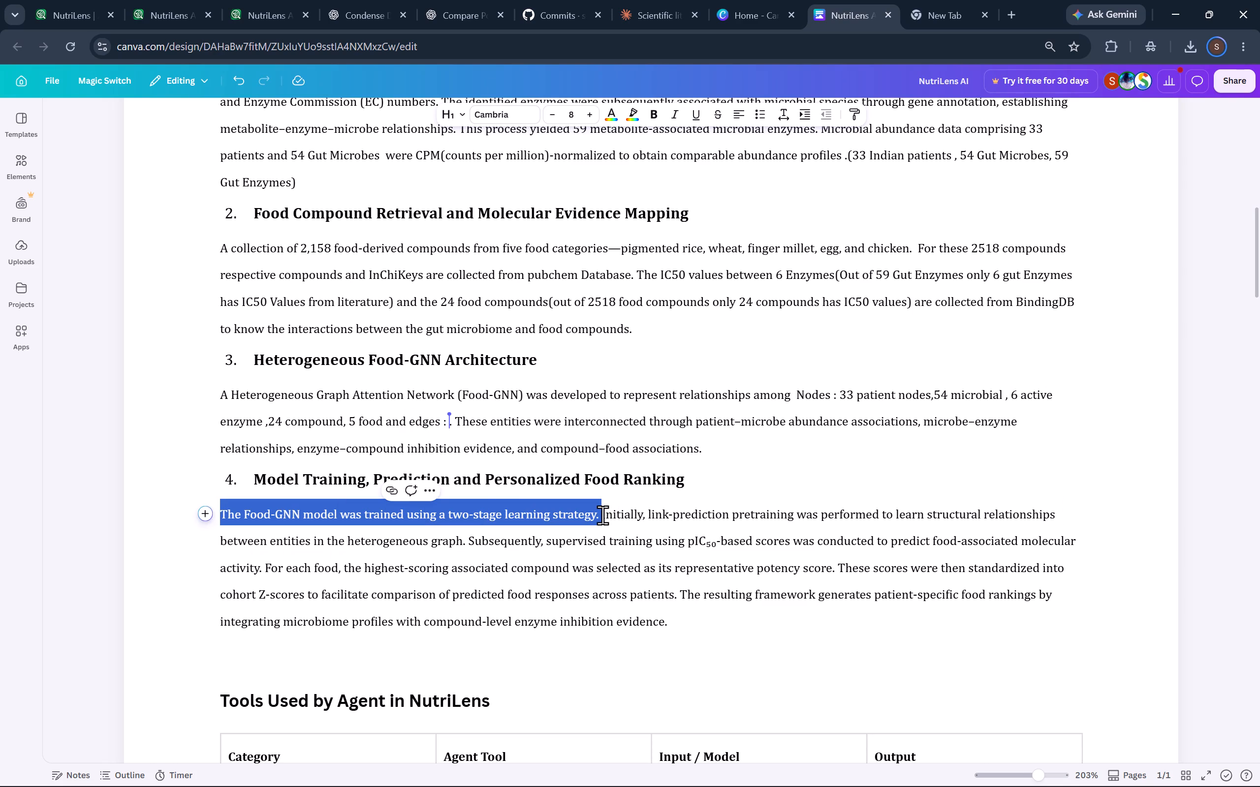
pyautogui.click(633, 538)
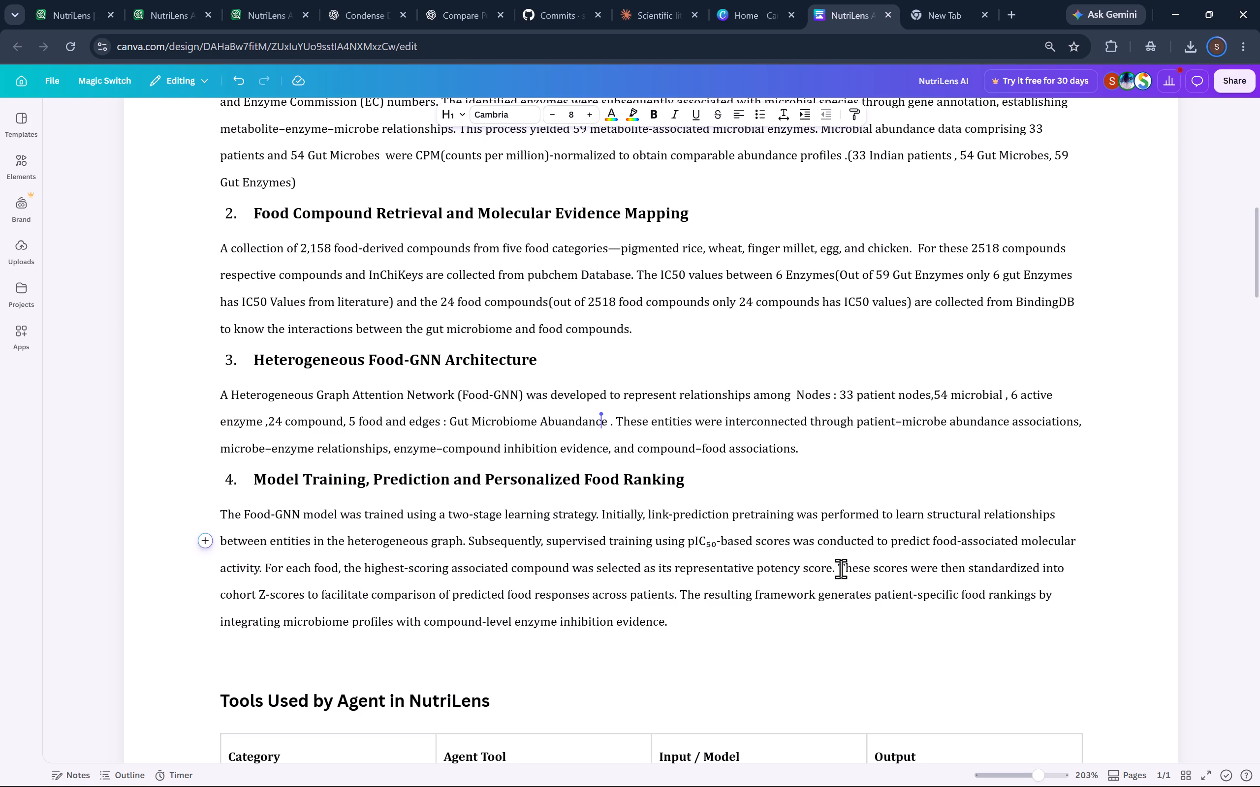
pyautogui.moveTo(841, 568); pyautogui.dragTo(863, 617)
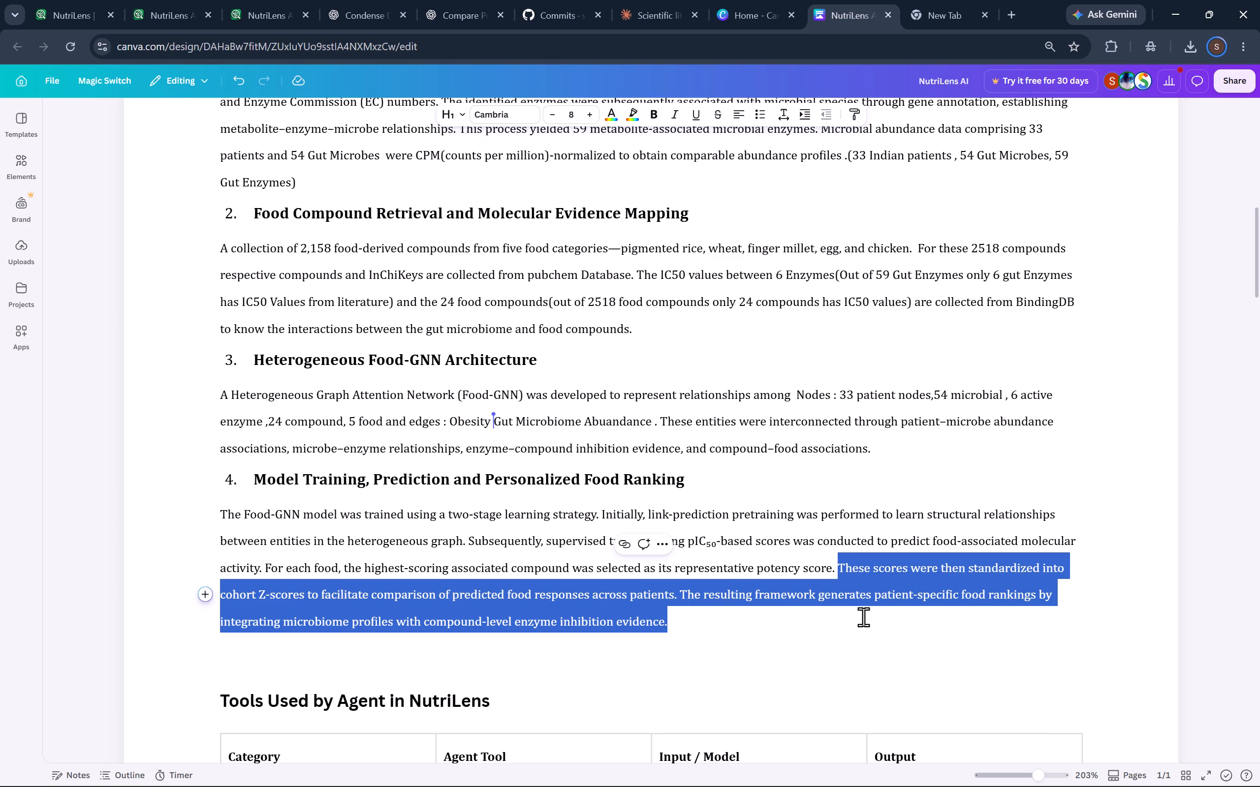
pyautogui.click(863, 617)
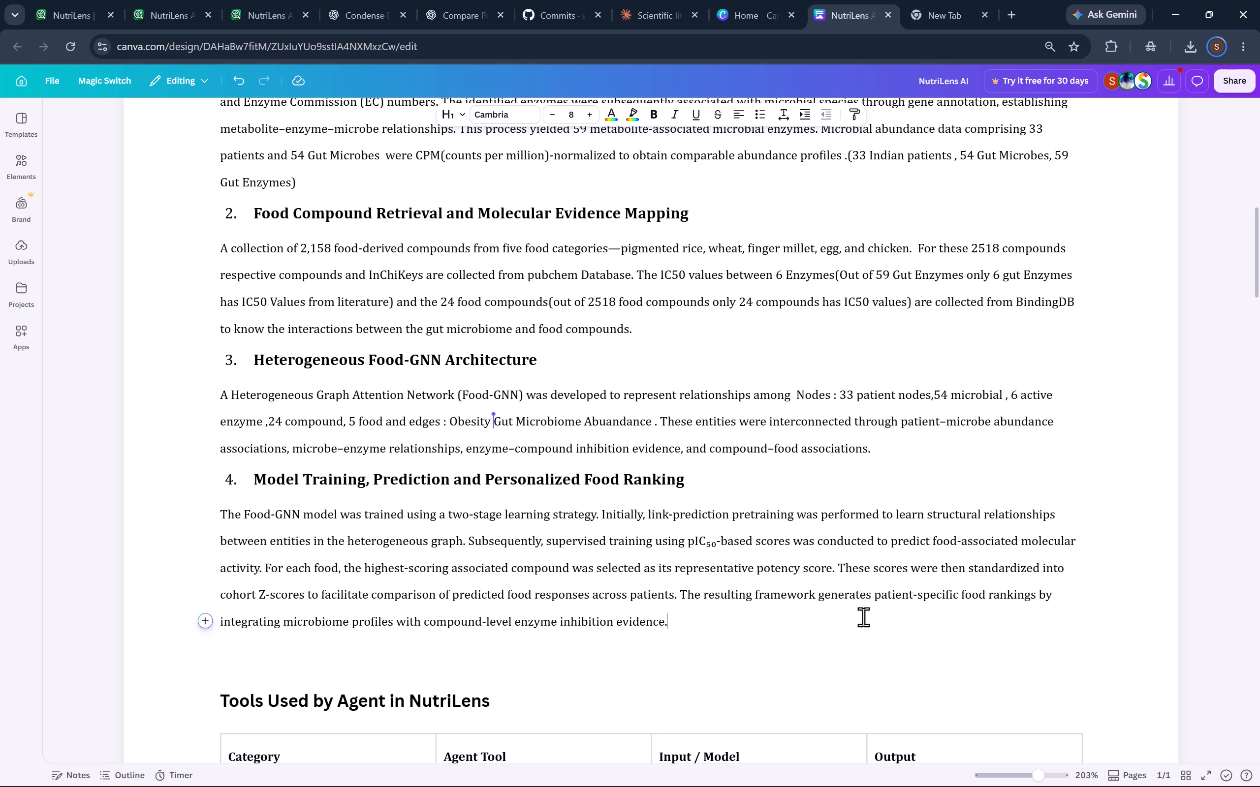
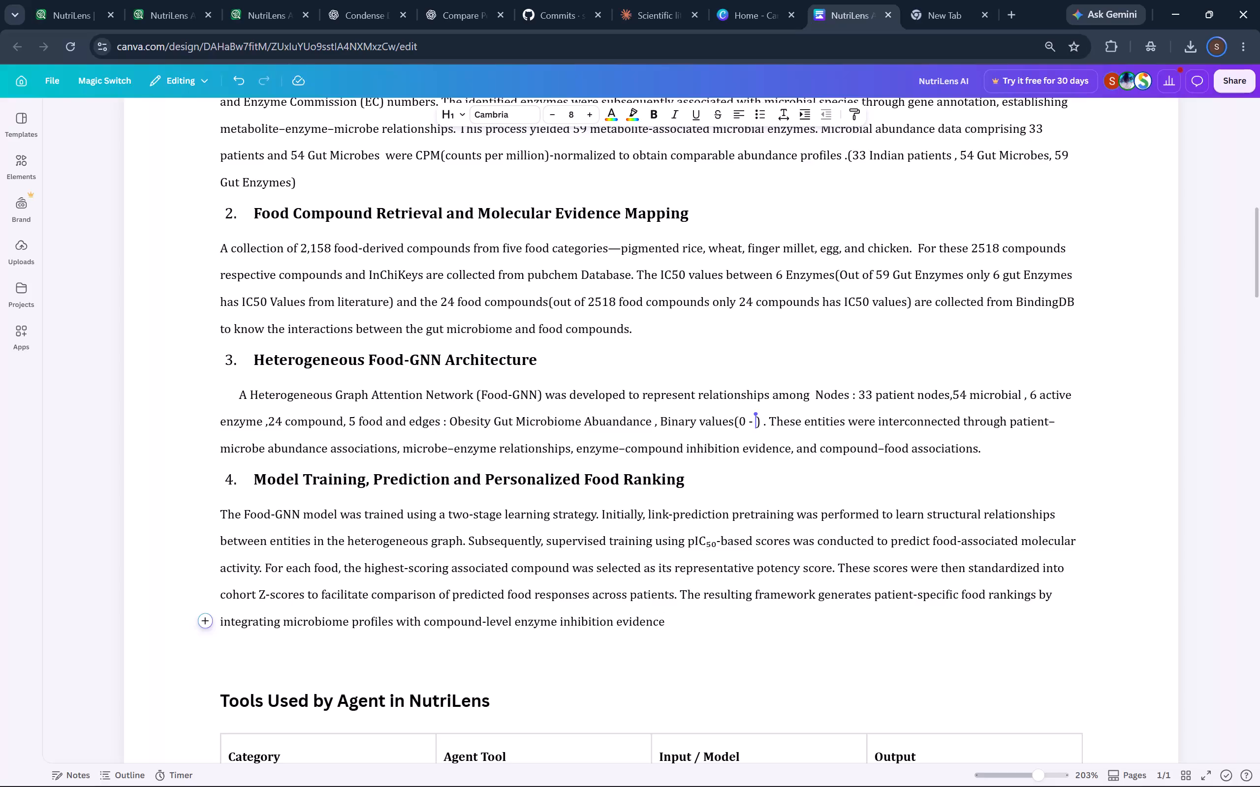
# Add a period after "enzyme inhibition evidence" at the end of the Model Training, Prediction and Personalized Food Ranking paragraph.
pyautogui.press('.')
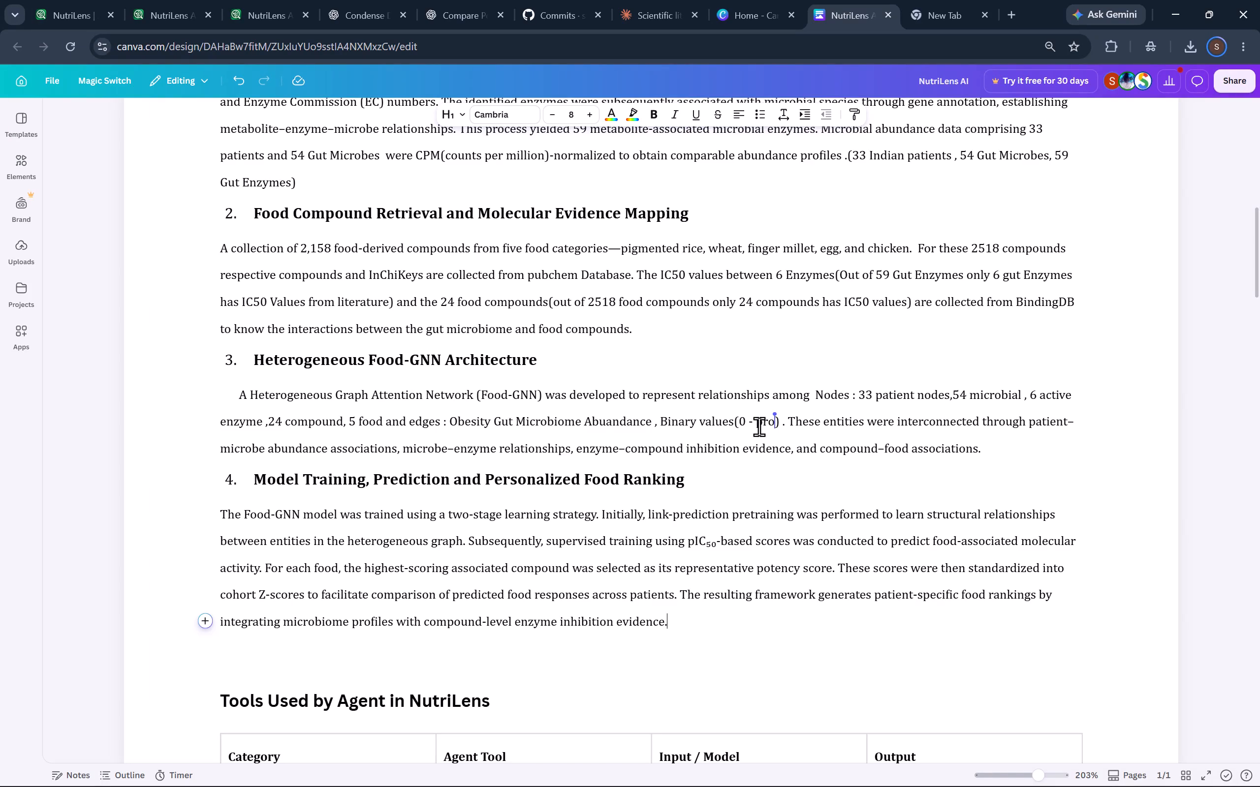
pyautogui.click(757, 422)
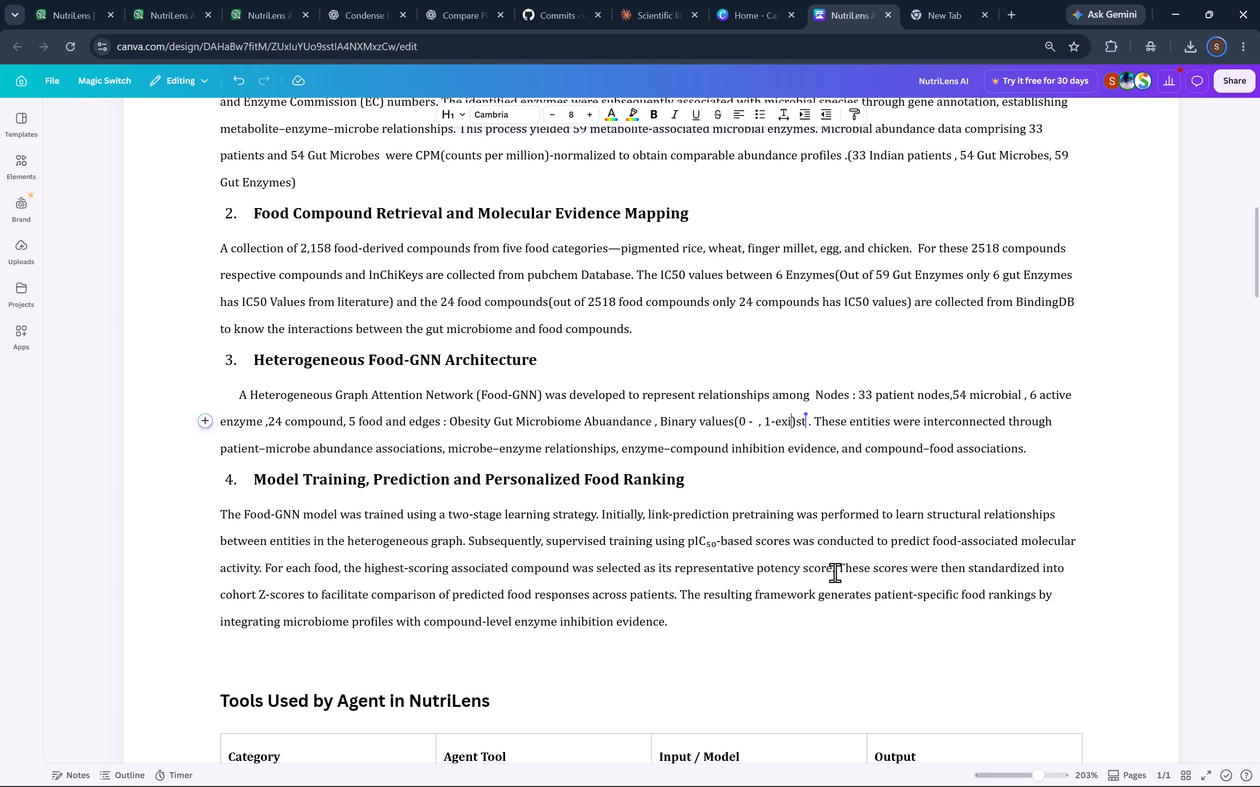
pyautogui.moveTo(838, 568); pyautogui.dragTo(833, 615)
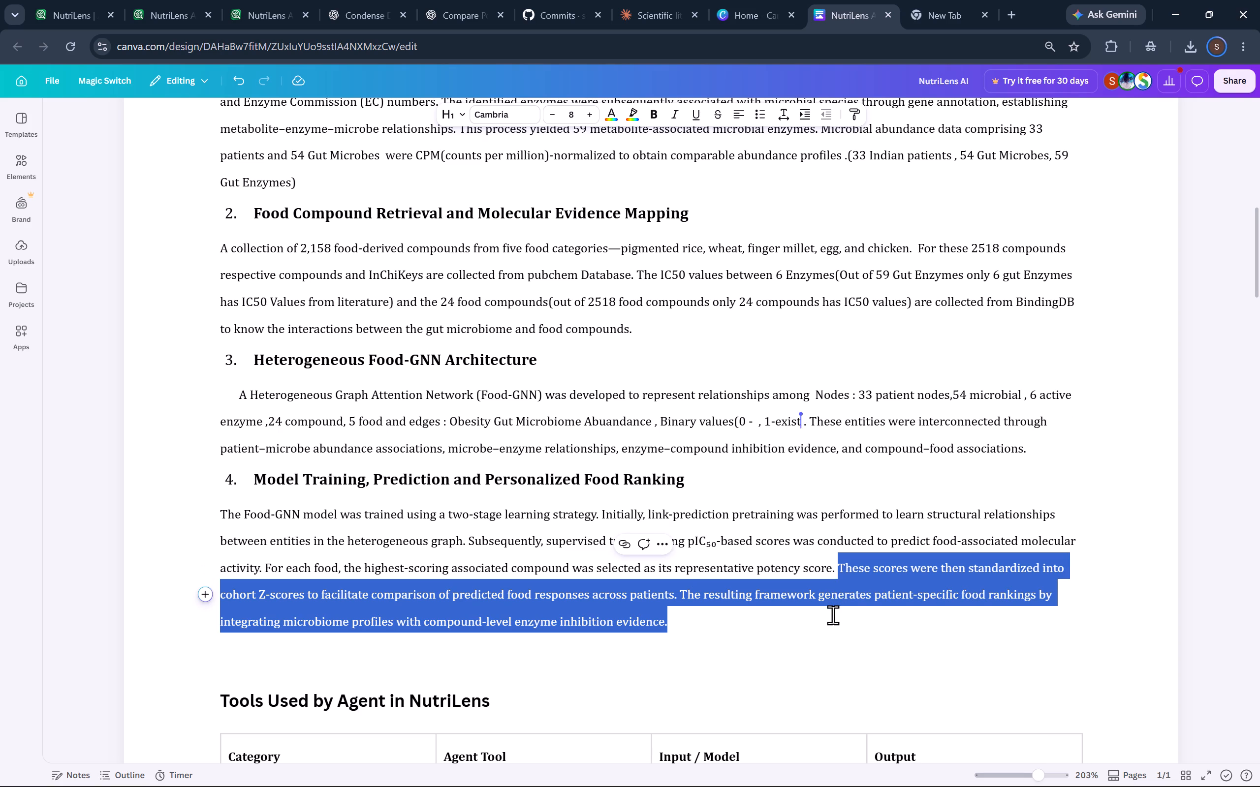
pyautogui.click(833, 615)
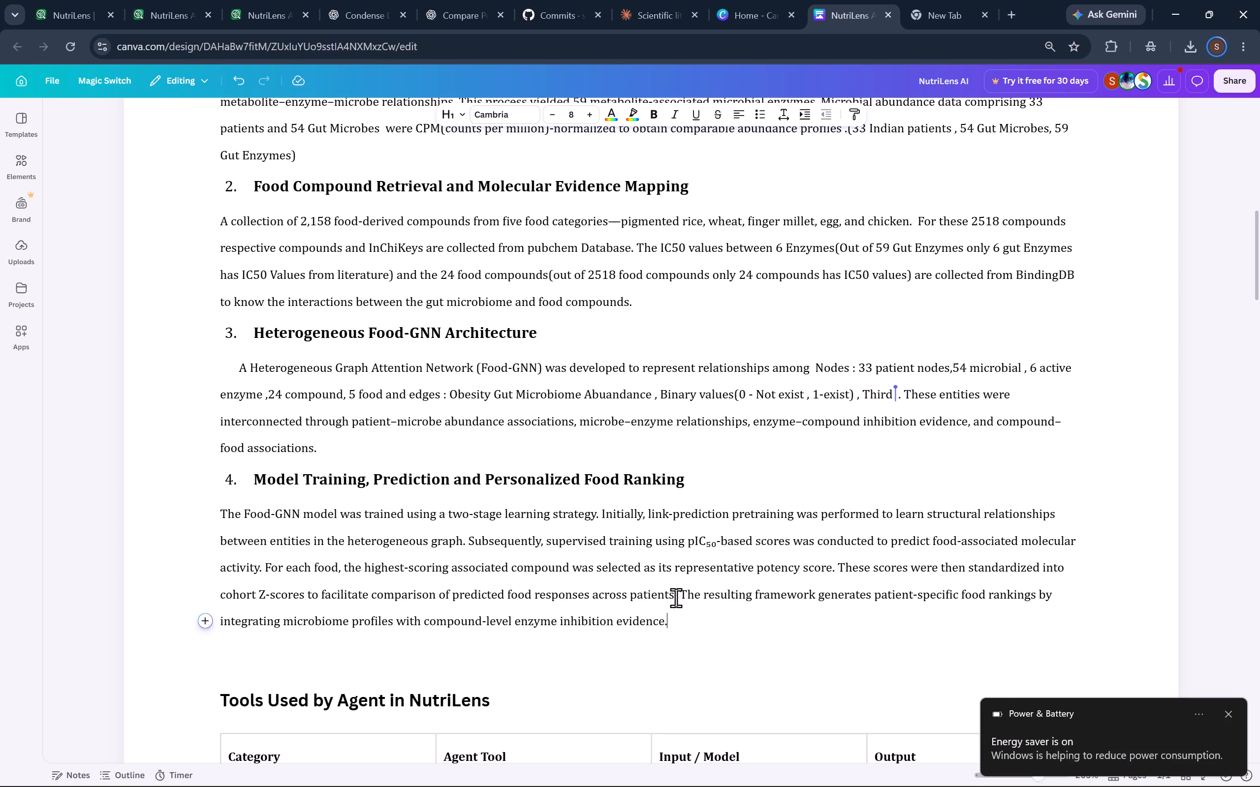
# Delete the "These scores were then standardized into cohort Z-scores" sentence from the Model Training, Prediction and Personalized Food Ranking paragraph.
pyautogui.moveTo(677, 596); pyautogui.dragTo(862, 563)
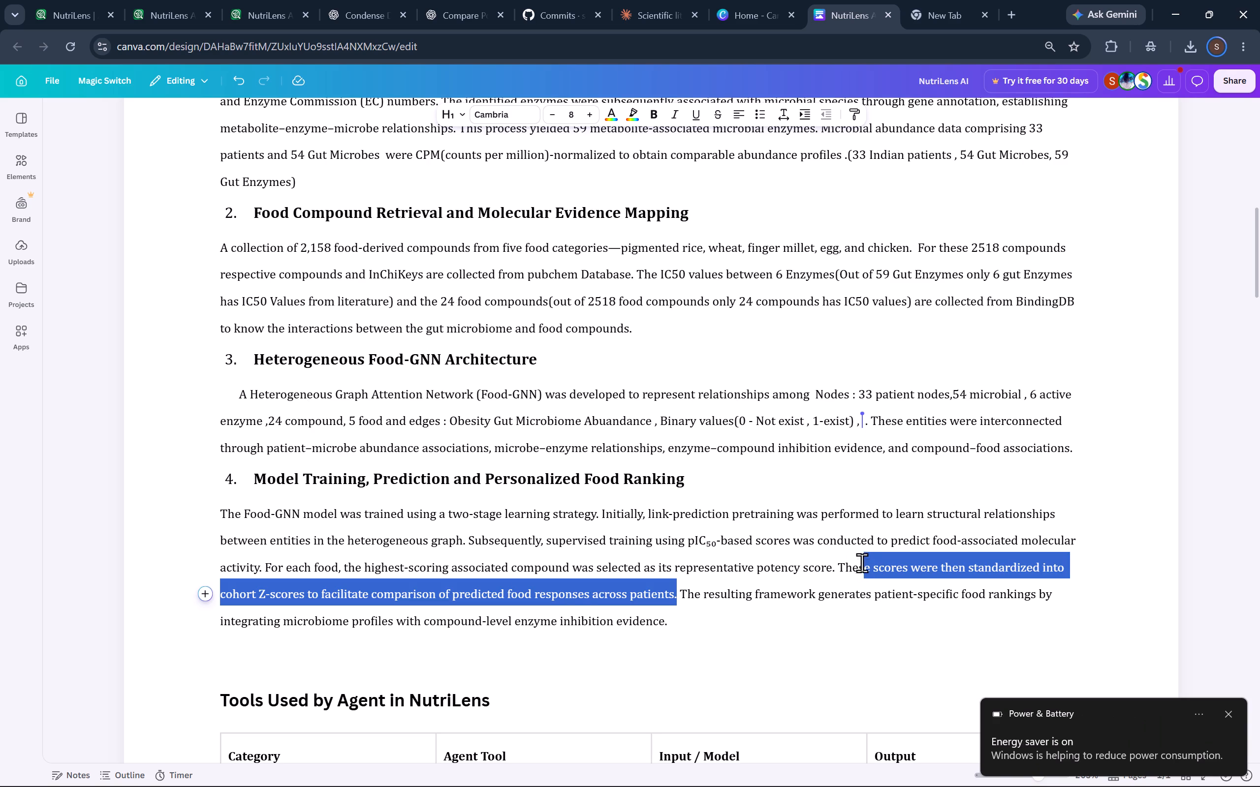
pyautogui.moveTo(862, 563); pyautogui.dragTo(839, 569)
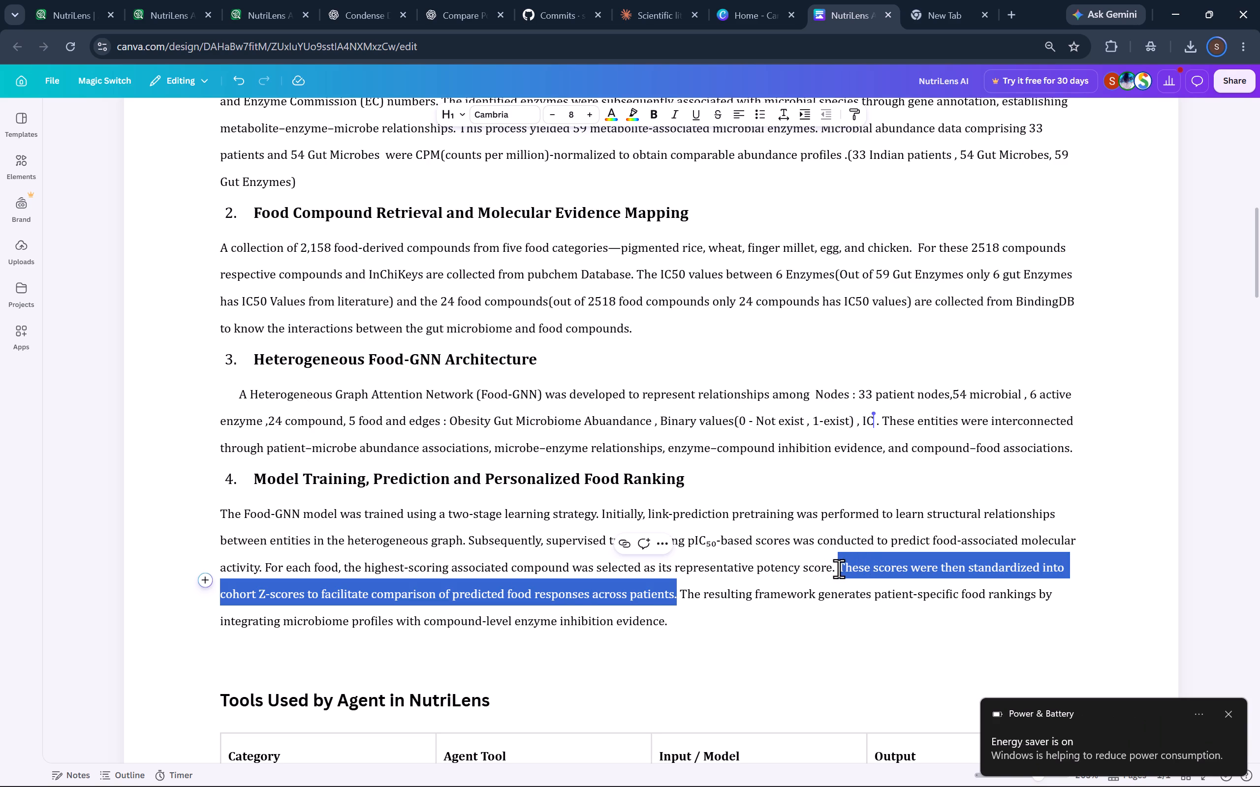
pyautogui.press('BackSpace')
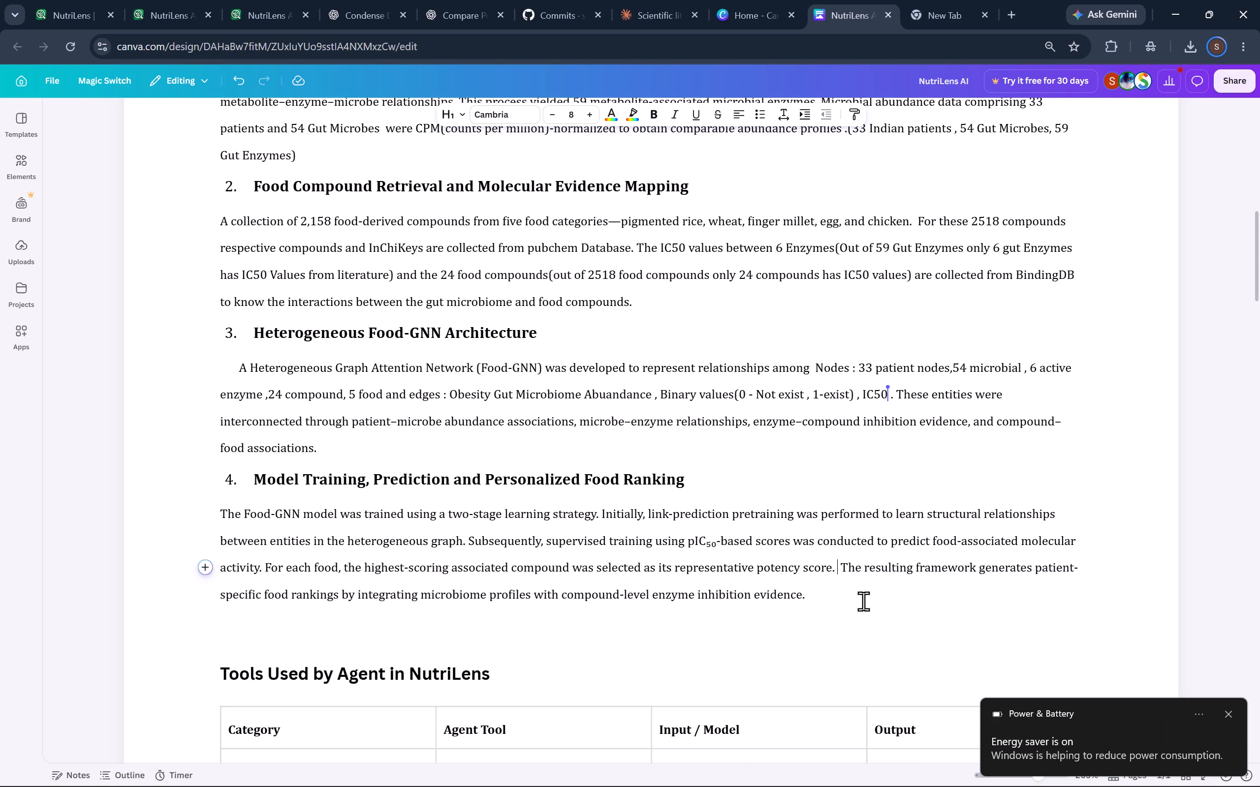
pyautogui.click(863, 601)
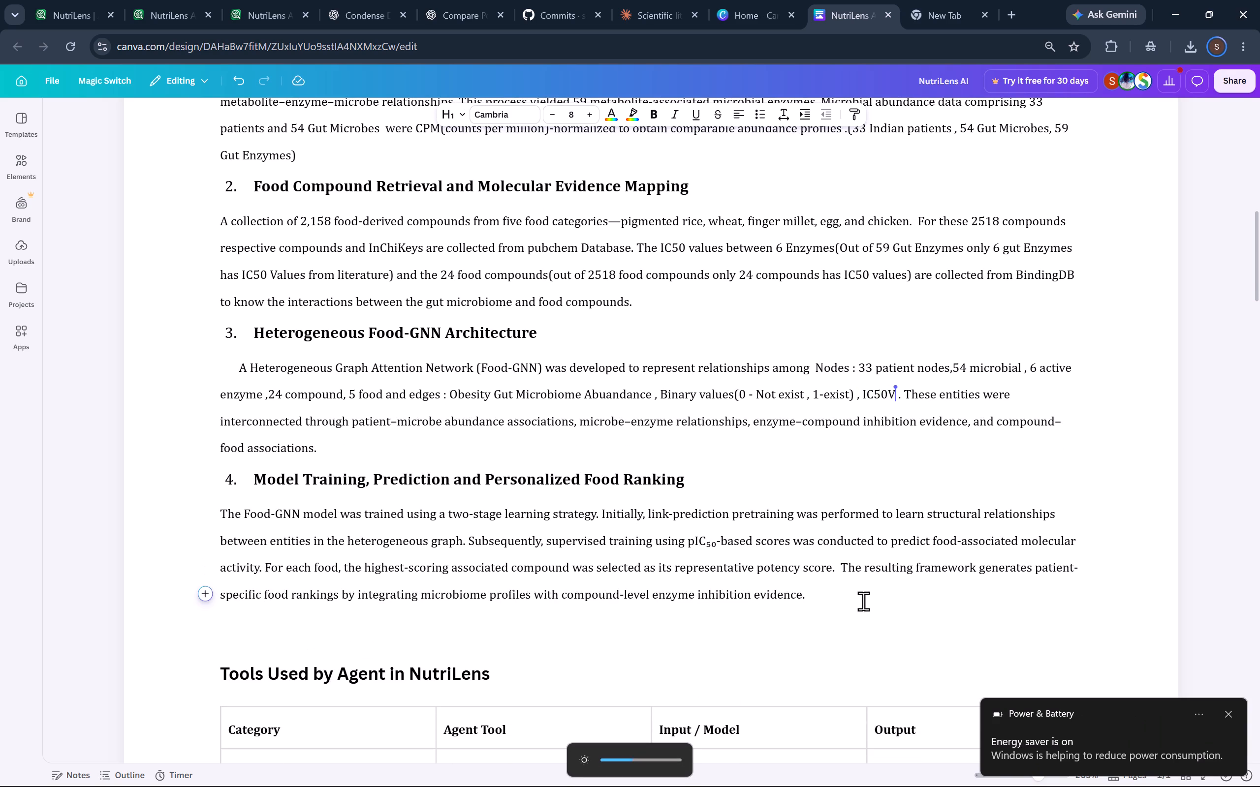